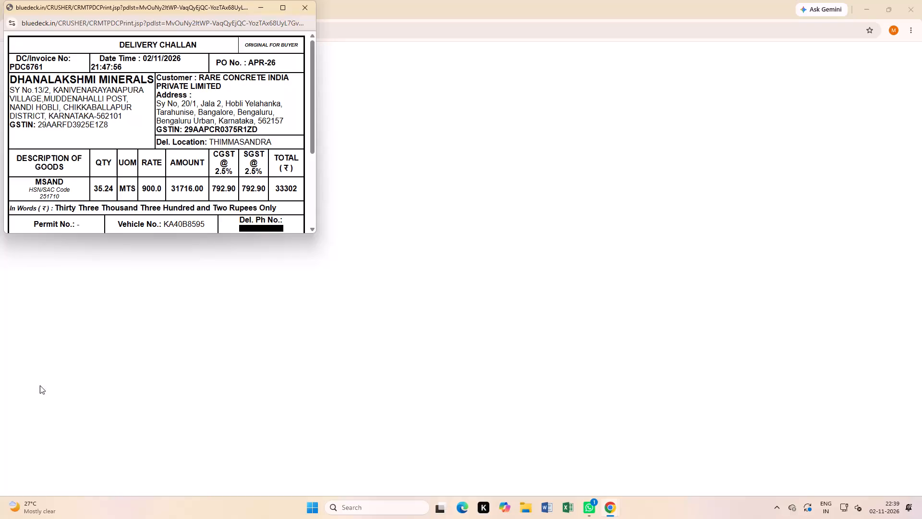
# Close the delivery challan print window and the blank CRUSHER browser window behind it.
pyautogui.click(309, 11)
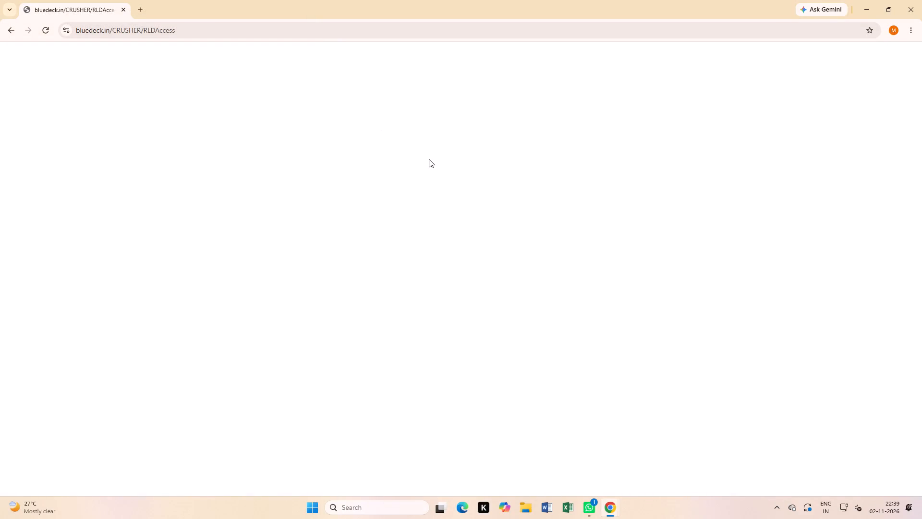
pyautogui.click(921, 0)
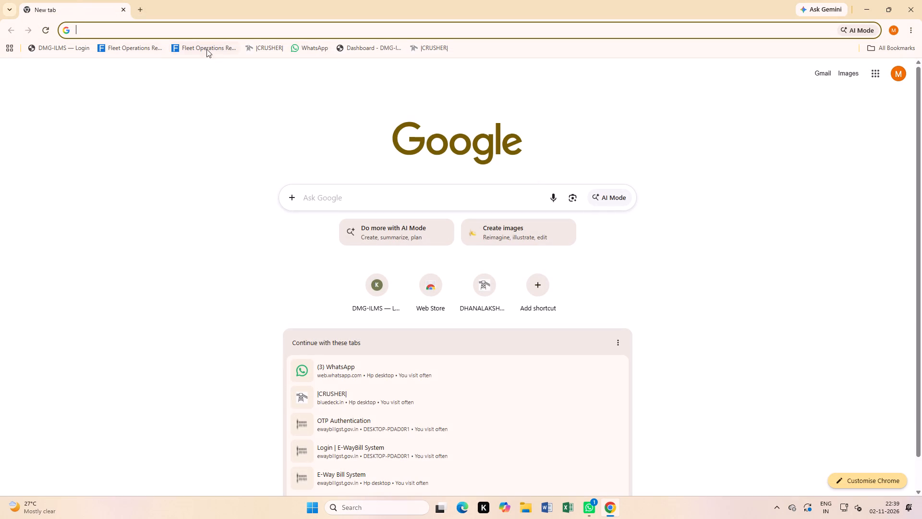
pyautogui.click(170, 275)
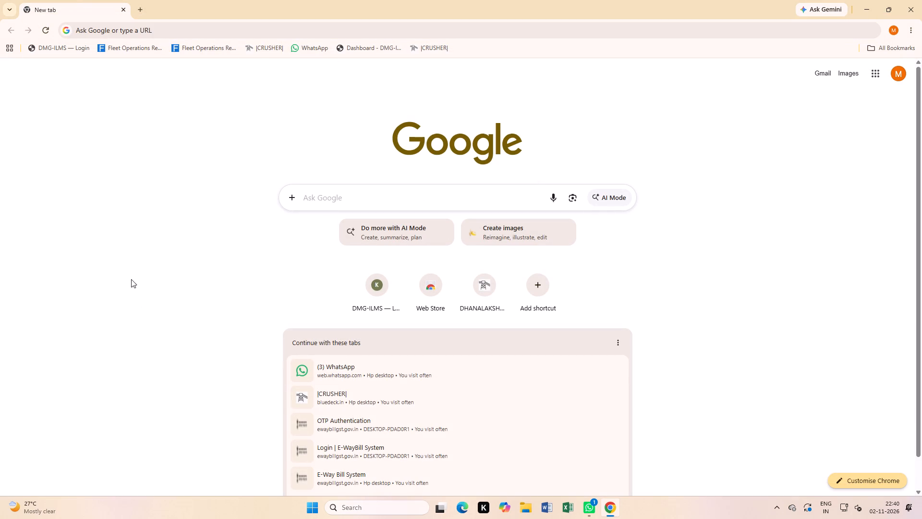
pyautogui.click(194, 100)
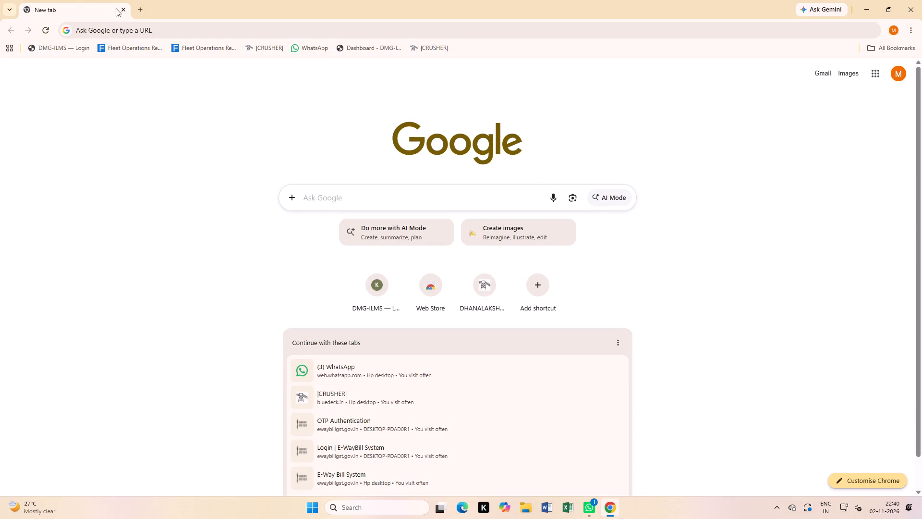
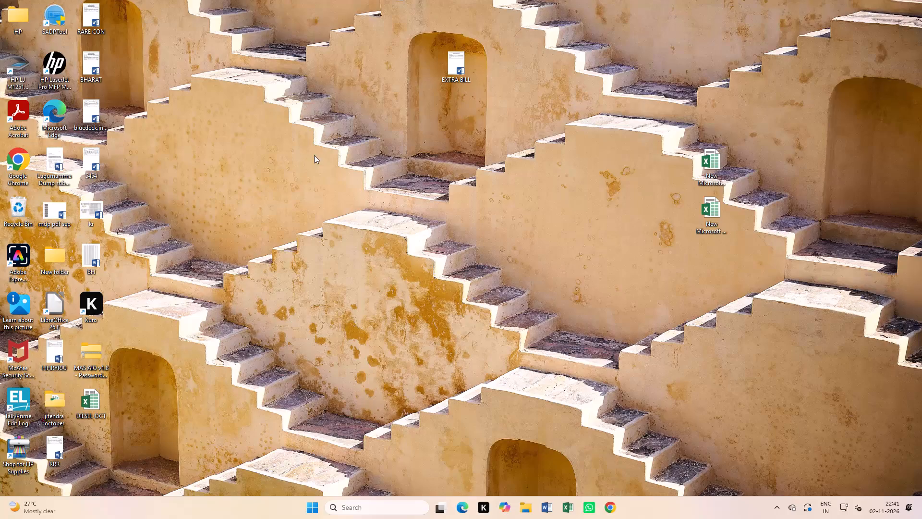
# Switch to Google Chrome with a fresh new tab and activate the Google search box.
pyautogui.click(347, 219)
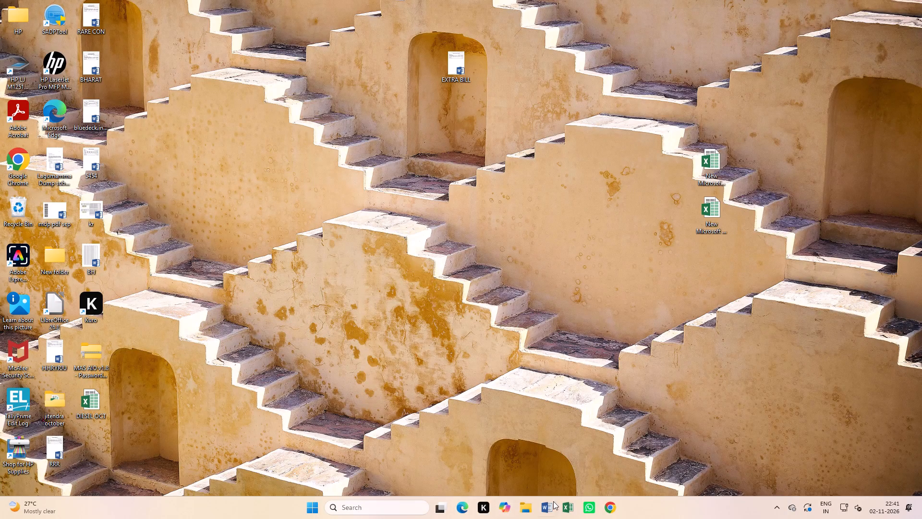
pyautogui.doubleClick(612, 512)
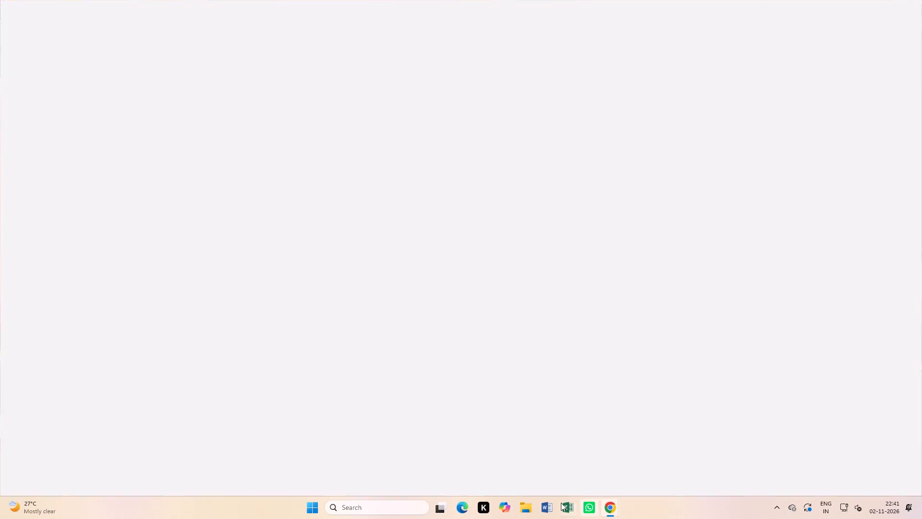
pyautogui.click(348, 203)
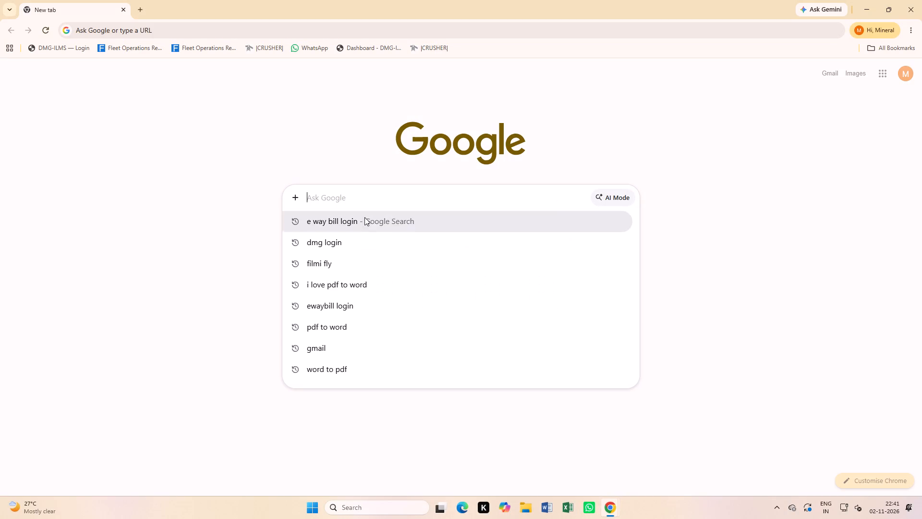
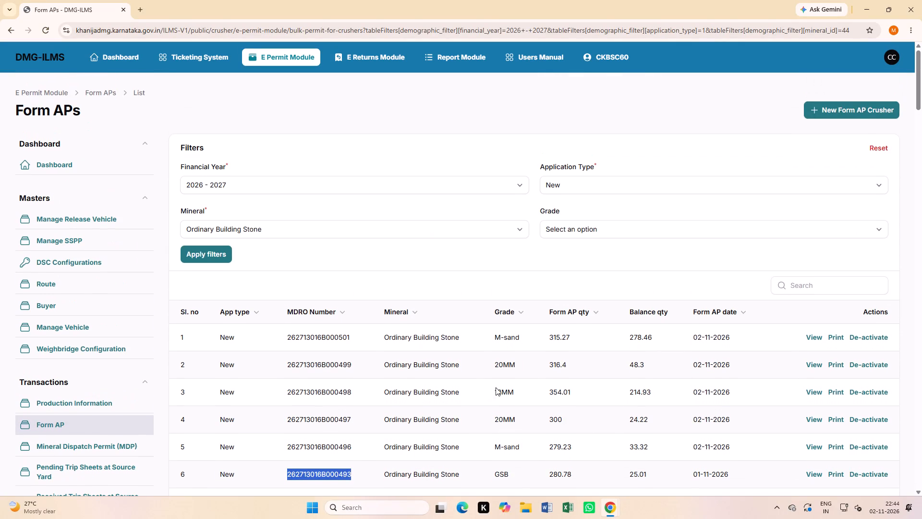
# Examine the 2026 - 2027 Form AP list for Ordinary Building Stone, comparing the permits' grades, quantities and balances.
pyautogui.scroll(1, 496, 387)
pyautogui.scroll(4, 537, 403)
pyautogui.scroll(-3, 536, 403)
pyautogui.scroll(10, 536, 403)
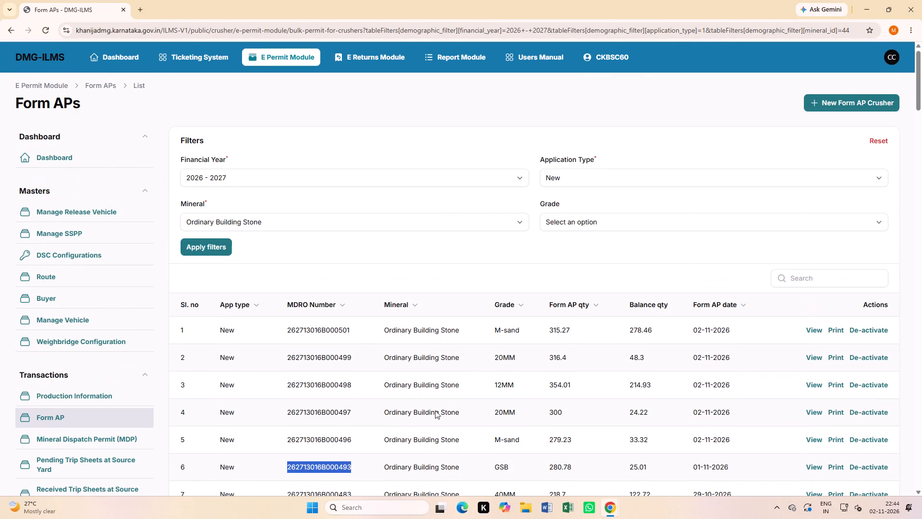
pyautogui.scroll(-4, 473, 411)
pyautogui.scroll(6, 473, 411)
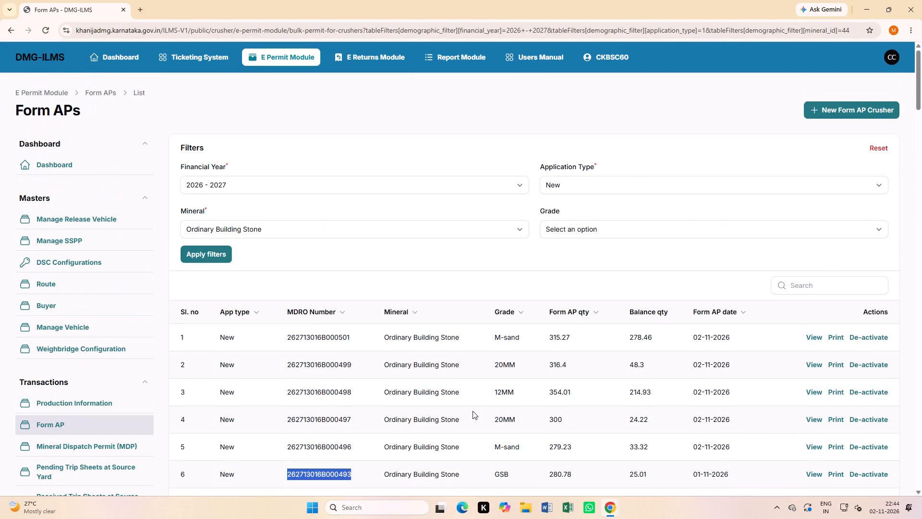
pyautogui.scroll(4, 473, 411)
pyautogui.scroll(-2, 473, 411)
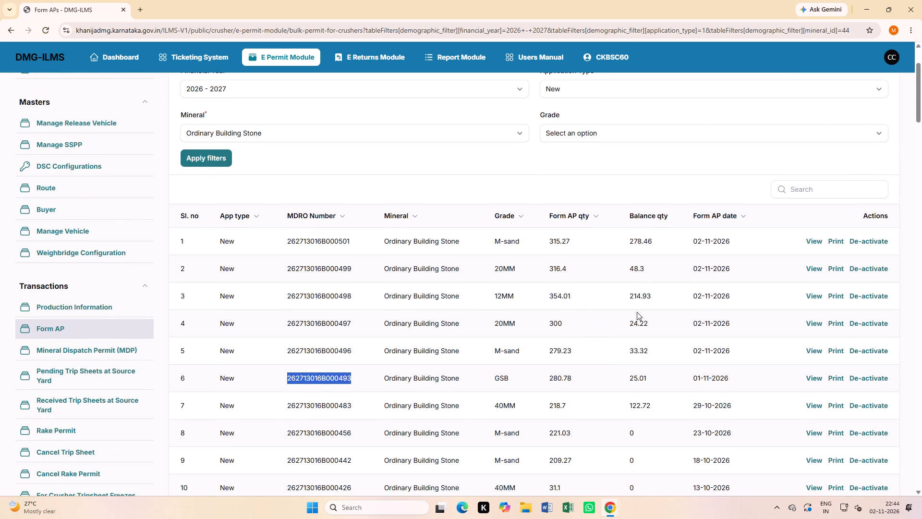
pyautogui.scroll(4, 589, 389)
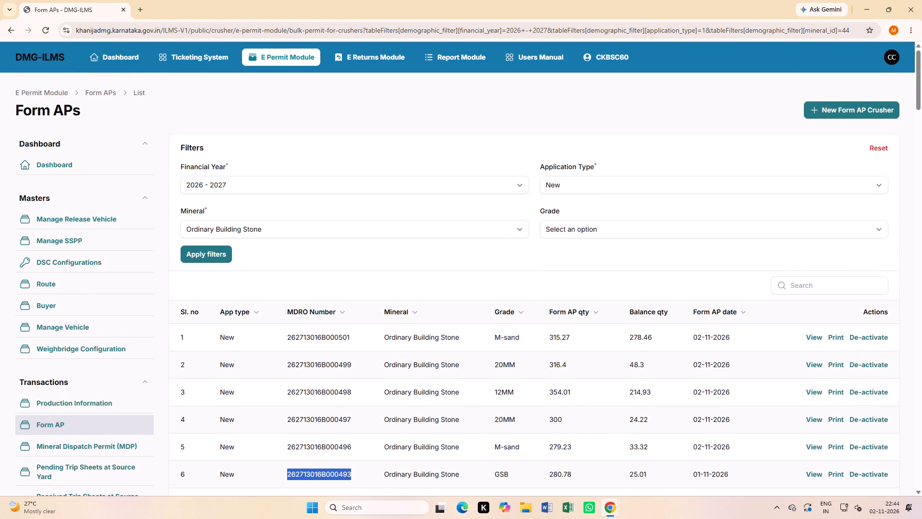
pyautogui.scroll(4, 565, 395)
pyautogui.scroll(-3, 343, 400)
pyautogui.scroll(3, 474, 388)
pyautogui.scroll(-3, 692, 363)
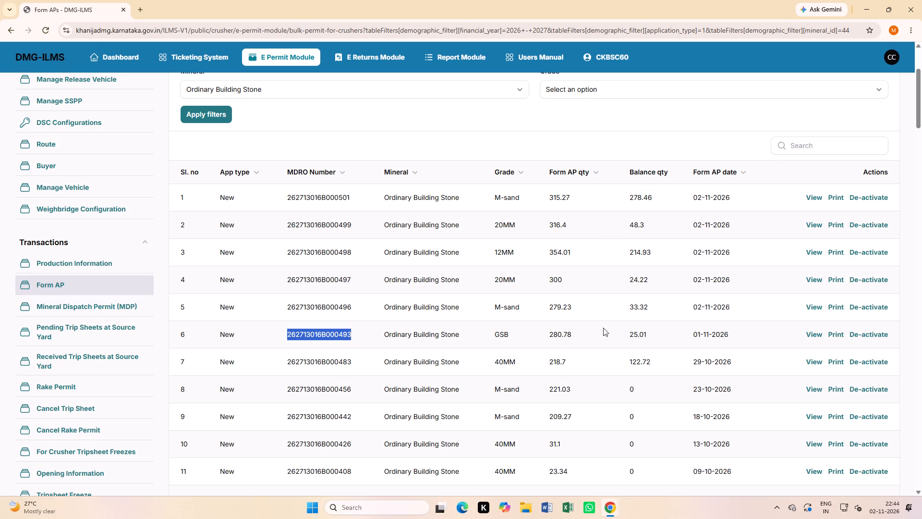
pyautogui.scroll(7, 542, 359)
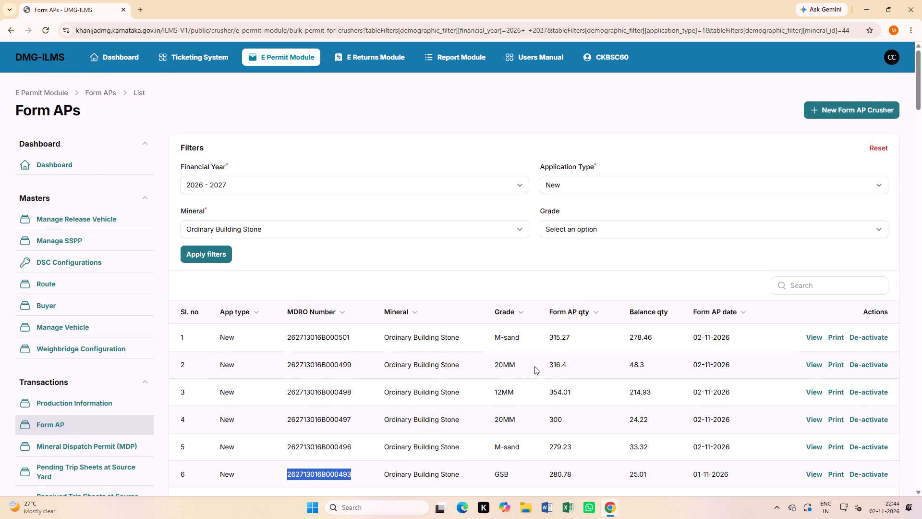
pyautogui.scroll(4, 514, 371)
pyautogui.scroll(-1, 80, 383)
pyautogui.scroll(4, 324, 298)
# Start a new Form AP Crusher application and set its application type to Amendment.
pyautogui.click(826, 111)
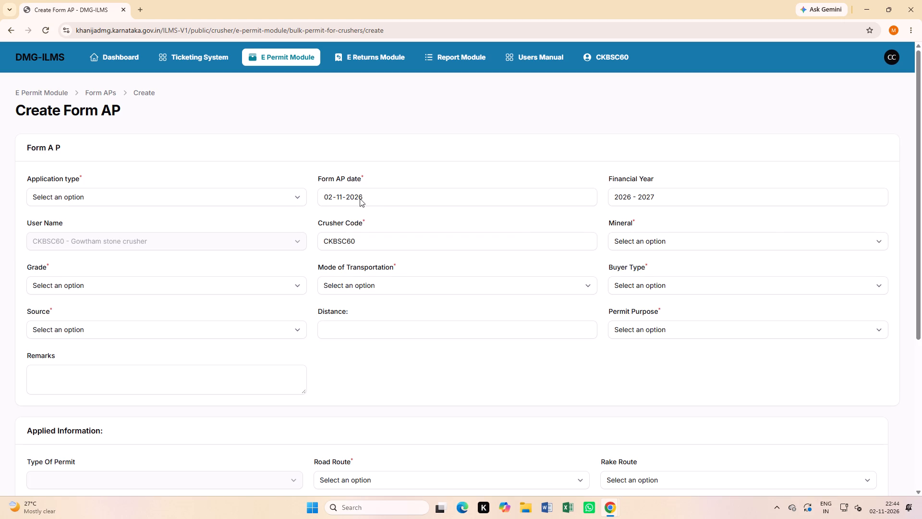
pyautogui.click(74, 198)
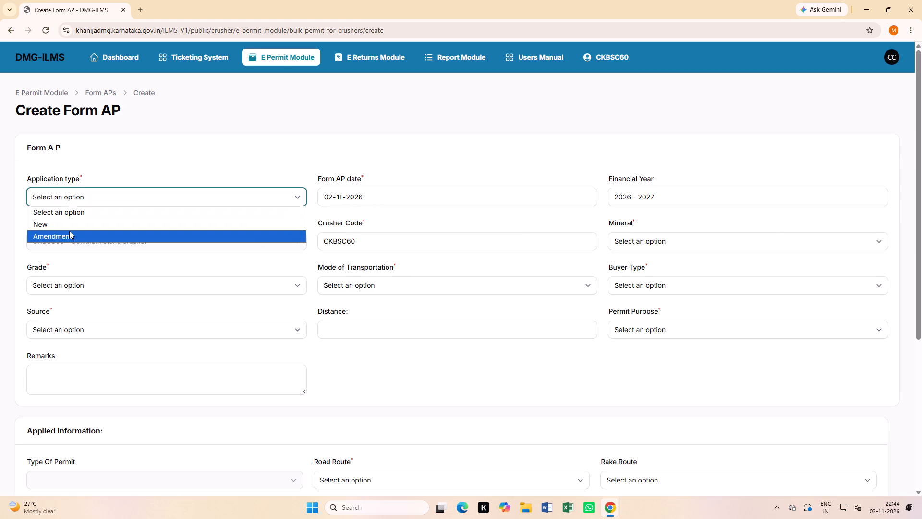
pyautogui.click(69, 231)
pyautogui.click(129, 170)
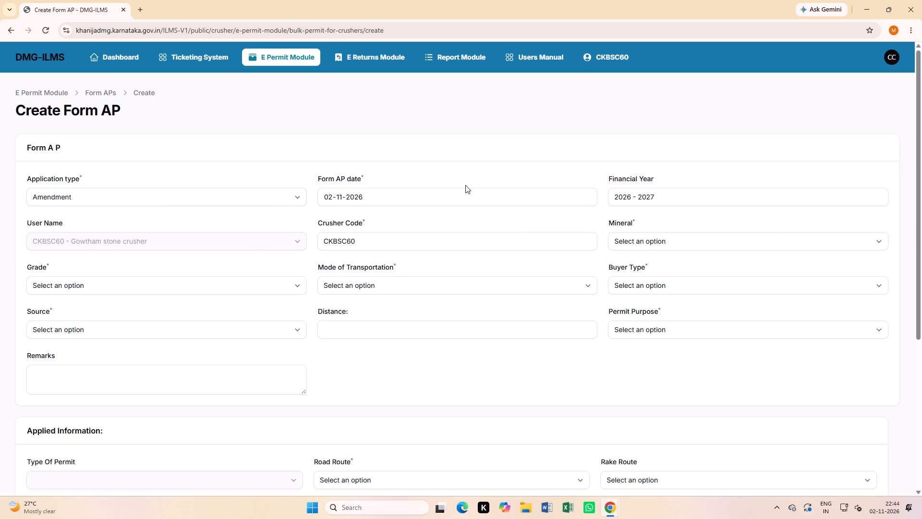
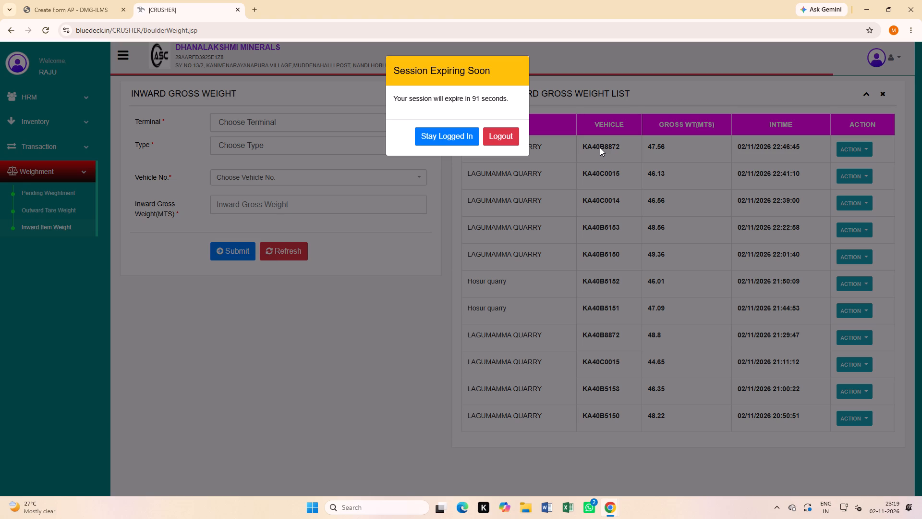
# Extend the expiring login session on the crusher weighment site.
pyautogui.click(457, 142)
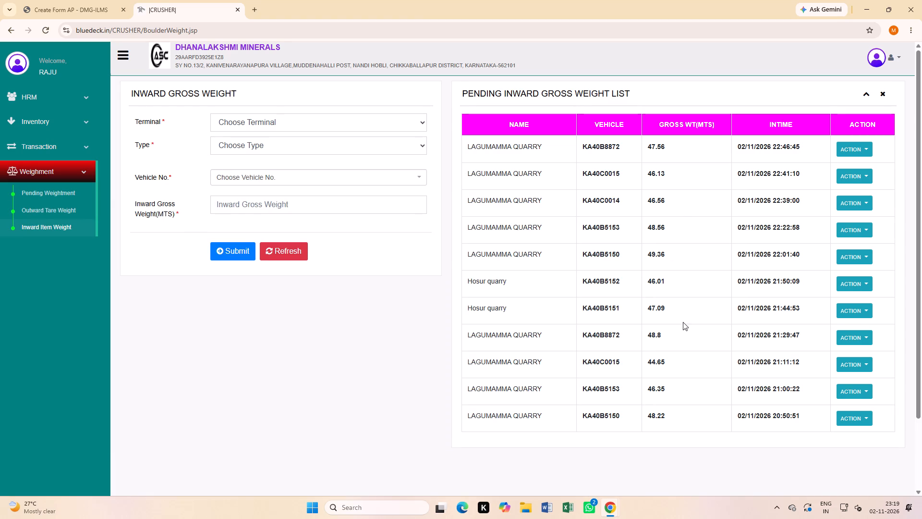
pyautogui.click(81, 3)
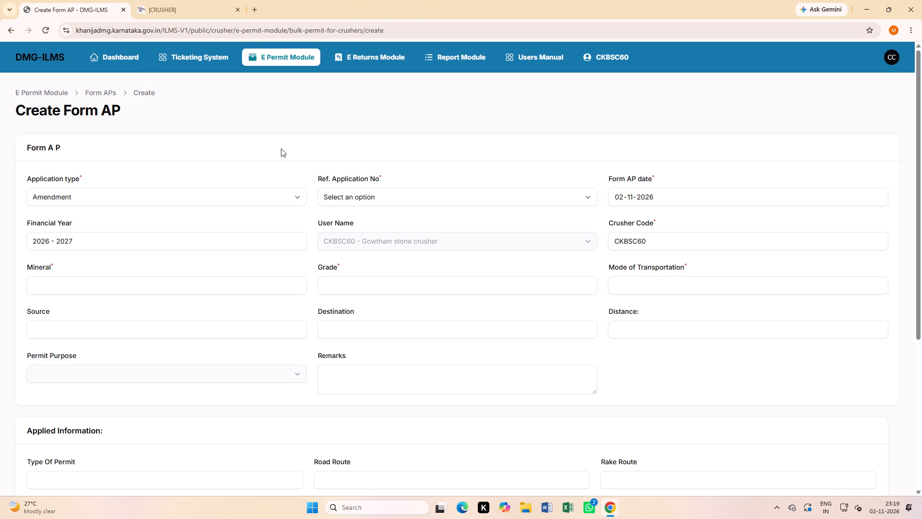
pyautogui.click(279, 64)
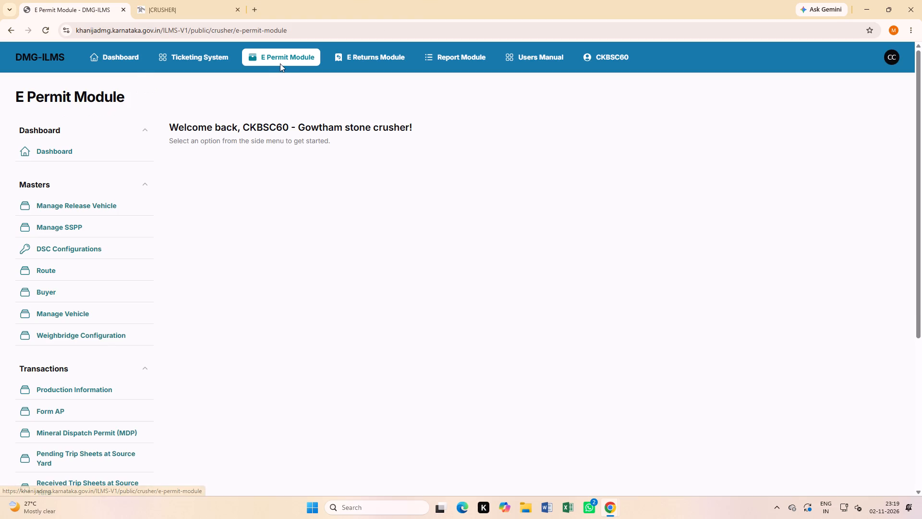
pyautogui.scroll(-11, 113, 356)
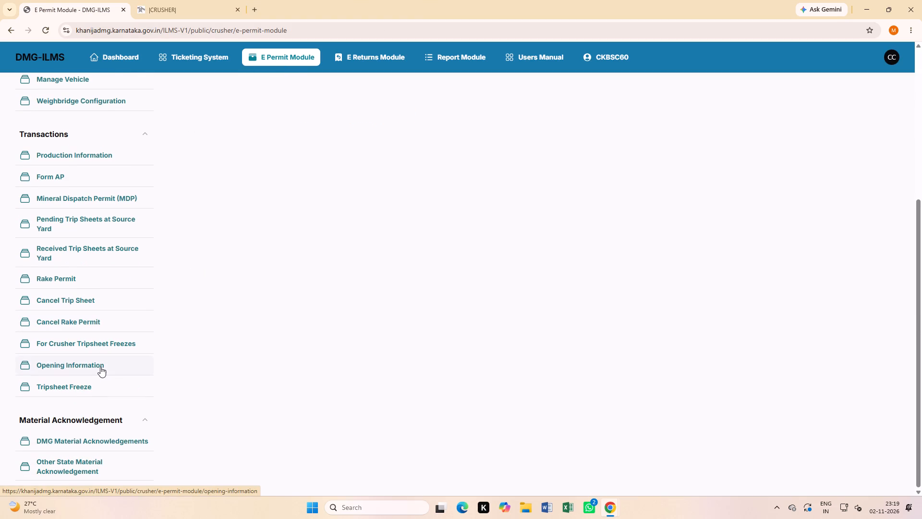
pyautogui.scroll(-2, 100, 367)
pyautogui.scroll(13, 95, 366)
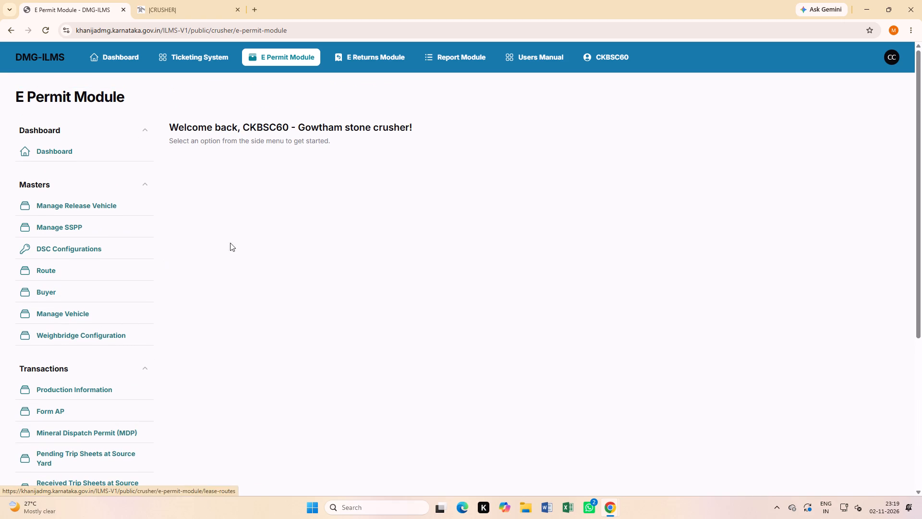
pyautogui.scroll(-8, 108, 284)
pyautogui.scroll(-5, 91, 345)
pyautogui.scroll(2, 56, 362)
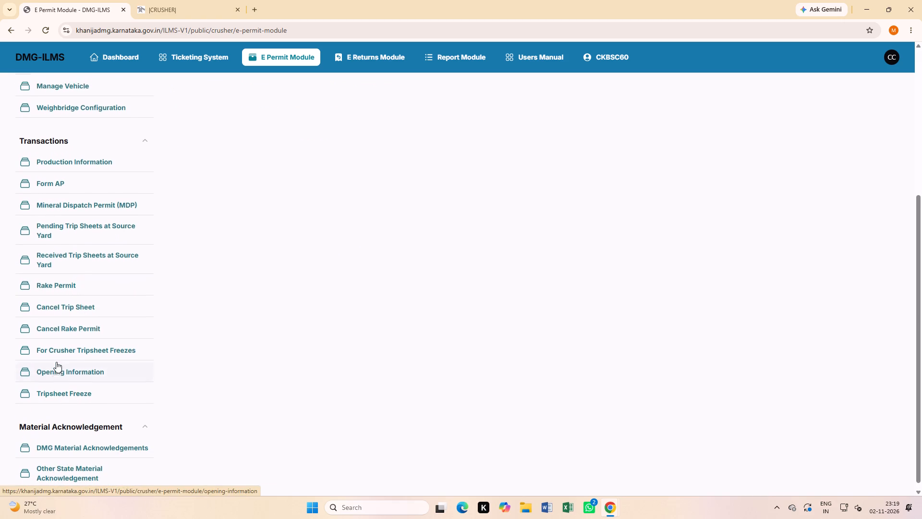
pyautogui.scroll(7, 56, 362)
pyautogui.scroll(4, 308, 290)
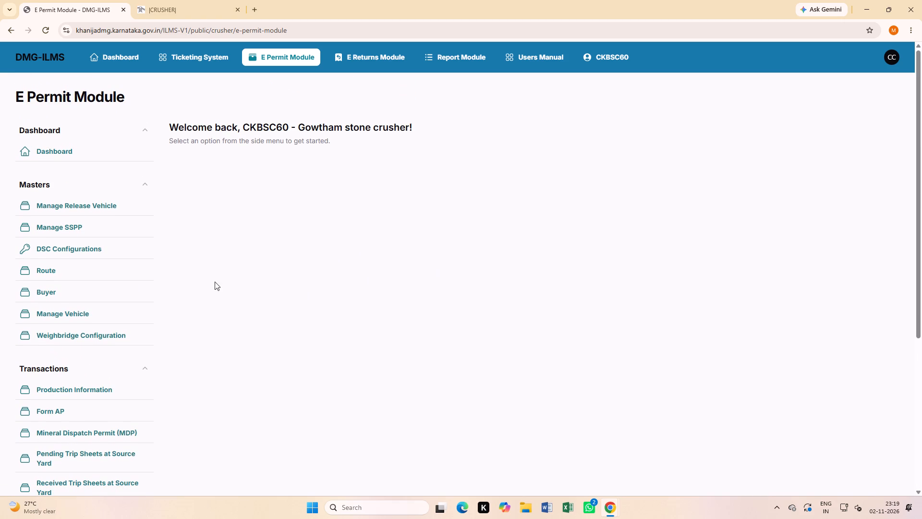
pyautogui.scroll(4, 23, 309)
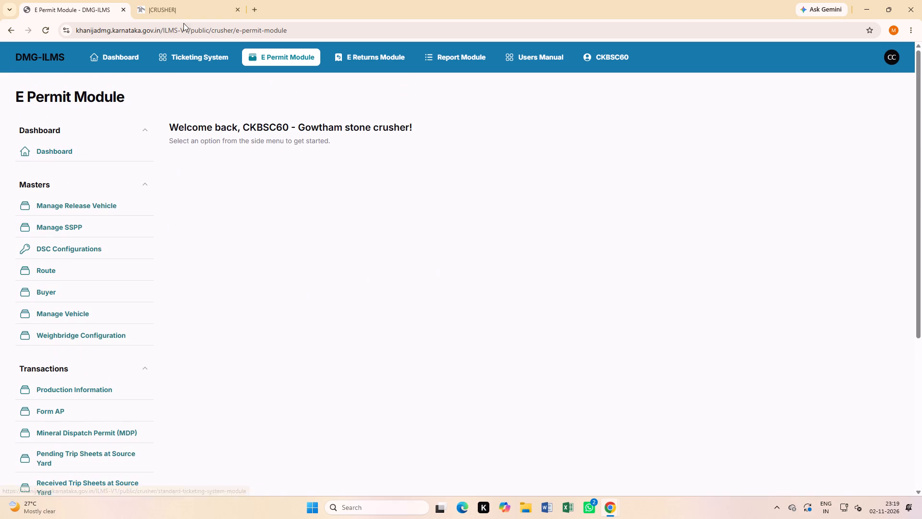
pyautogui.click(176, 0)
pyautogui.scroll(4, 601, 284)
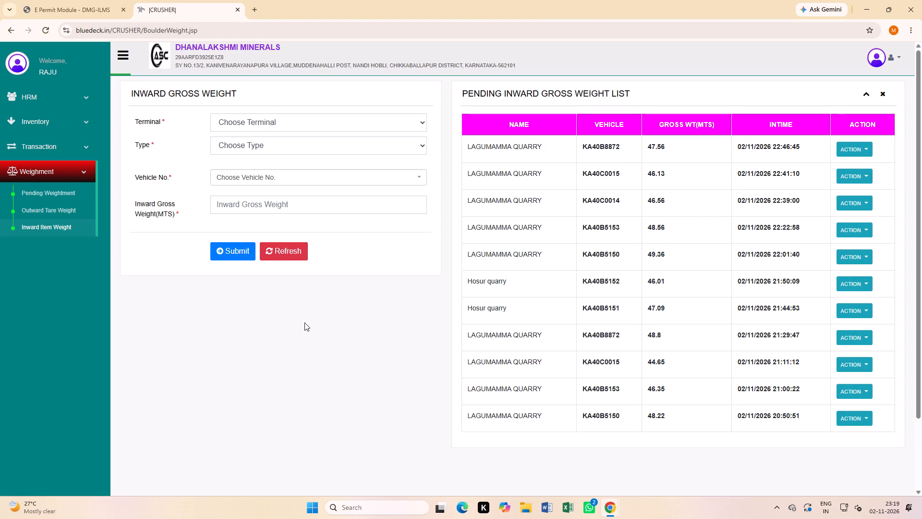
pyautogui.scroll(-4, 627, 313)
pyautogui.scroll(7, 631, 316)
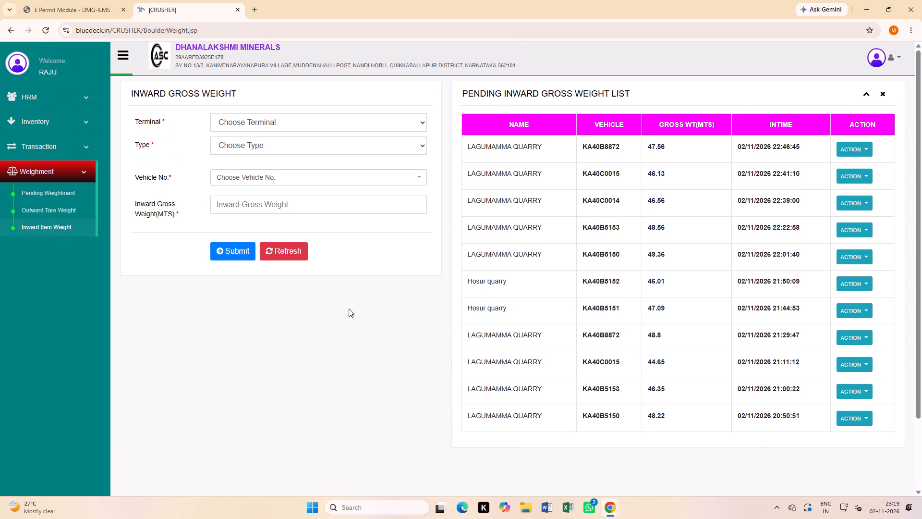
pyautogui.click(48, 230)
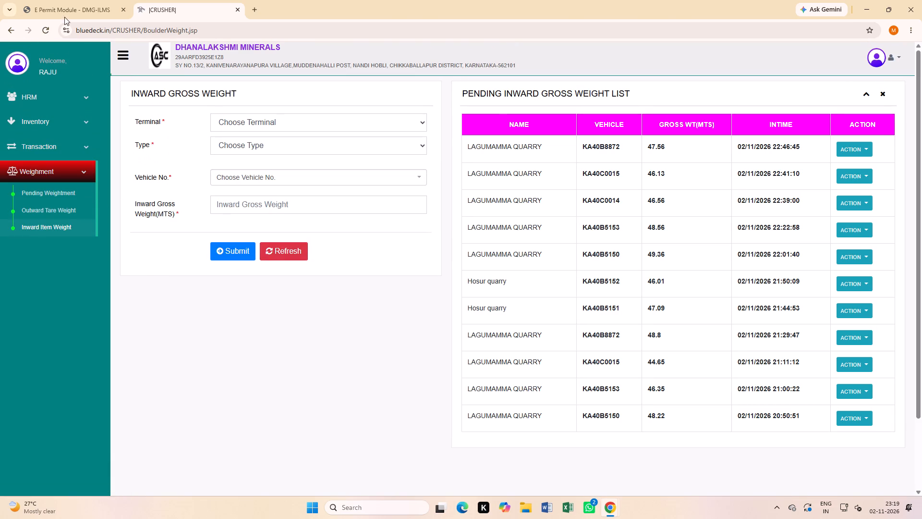
# Switch to DMG-ILMS, start a new Form AP Crusher application and set its application type to Amendment.
pyautogui.click(80, 13)
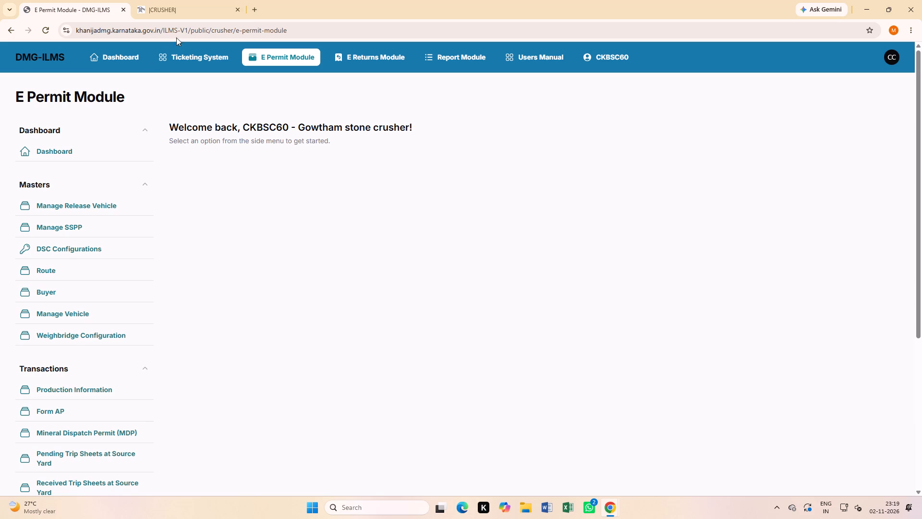
pyautogui.click(267, 55)
pyautogui.scroll(-2, 99, 403)
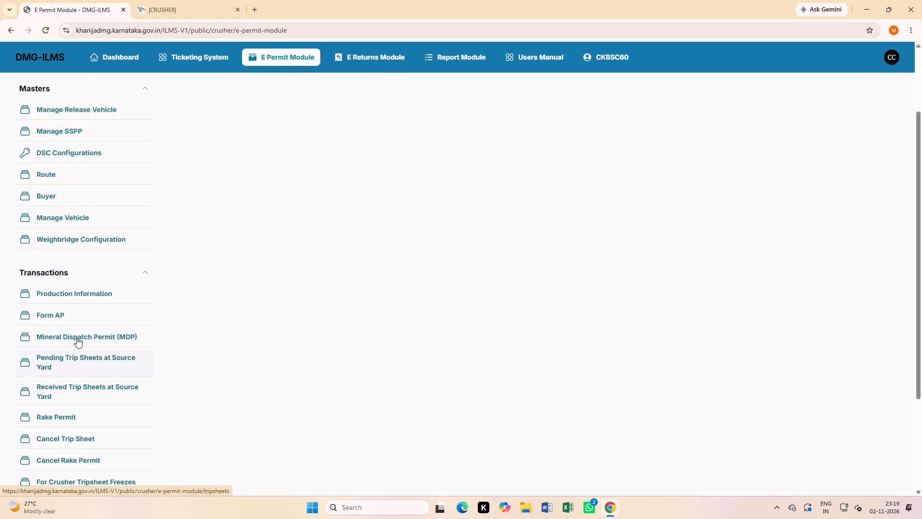
pyautogui.click(85, 316)
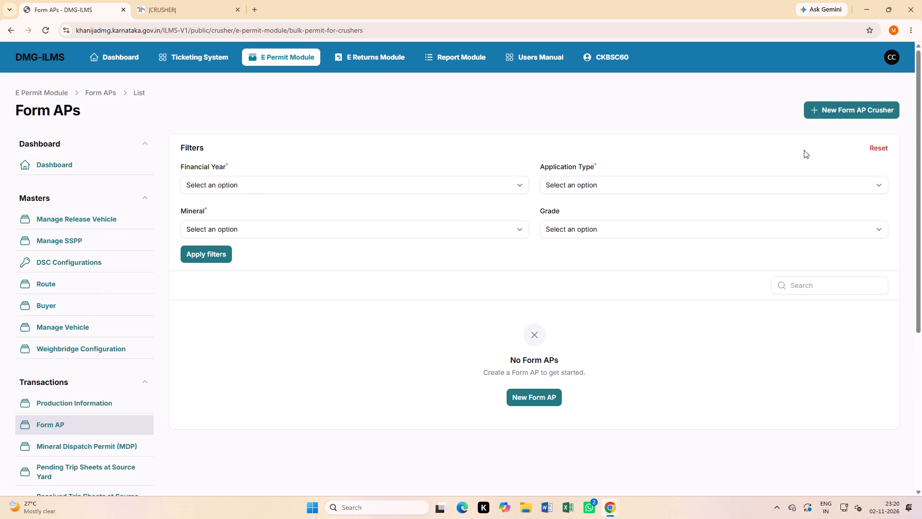
pyautogui.click(827, 117)
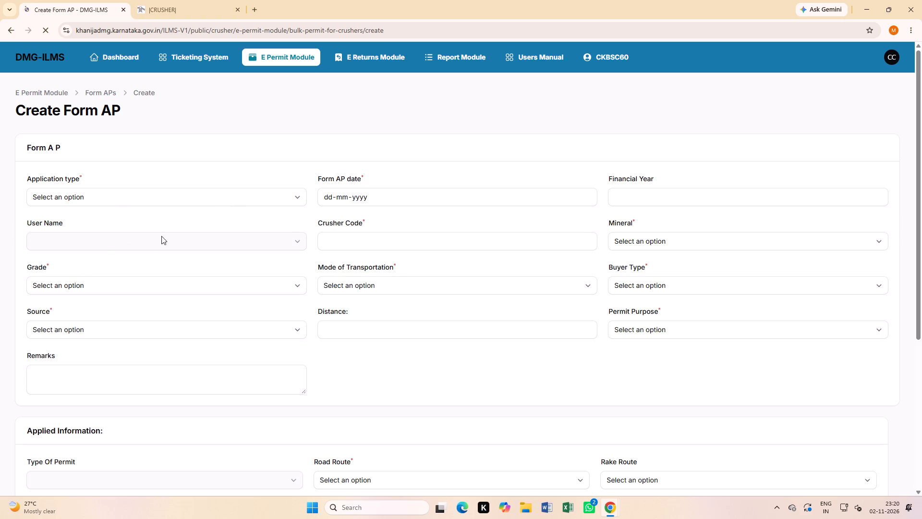
pyautogui.click(104, 195)
pyautogui.click(90, 231)
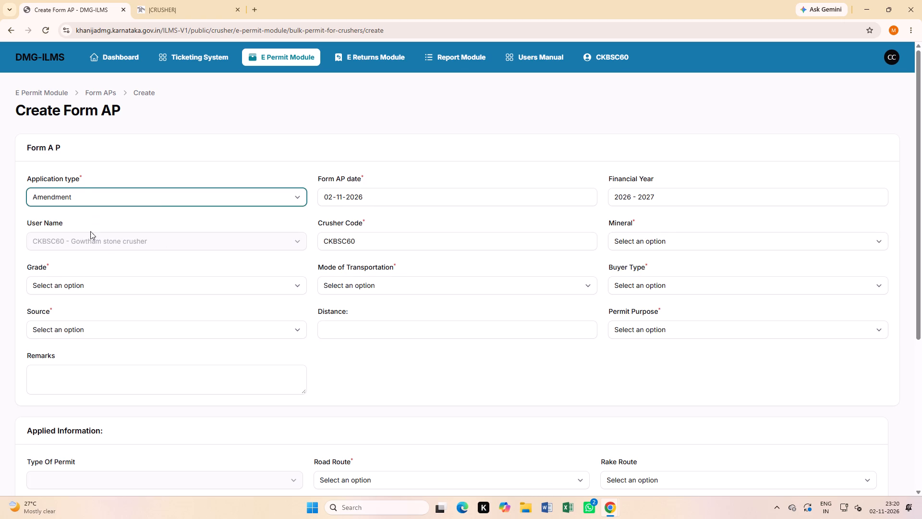
pyautogui.click(211, 147)
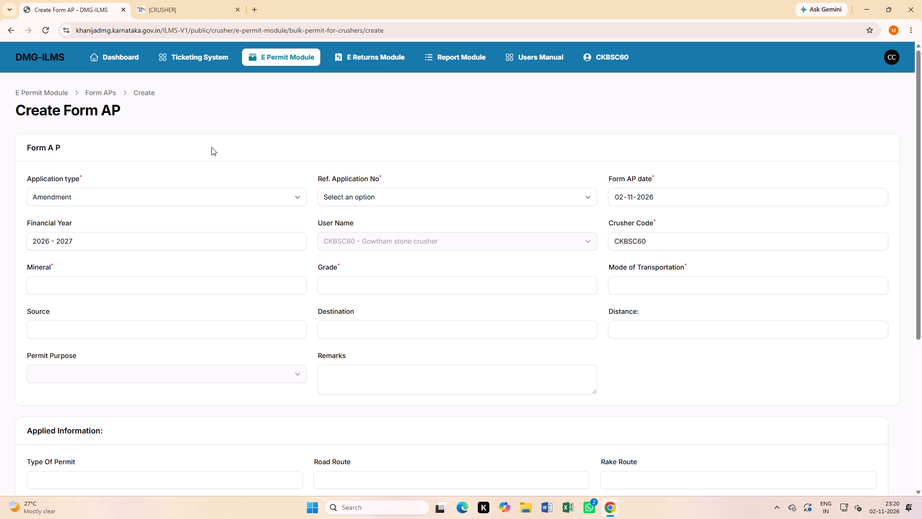
pyautogui.click(360, 200)
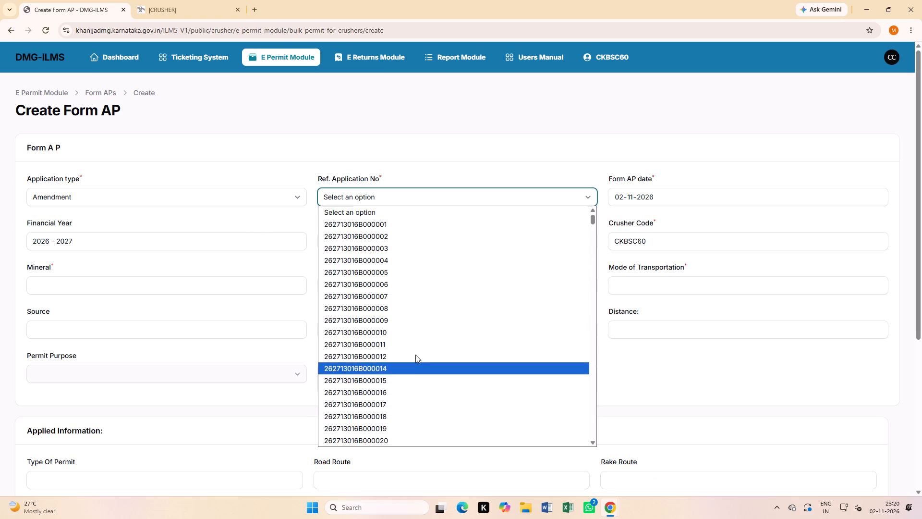
pyautogui.scroll(-20, 415, 342)
pyautogui.scroll(-4, 415, 342)
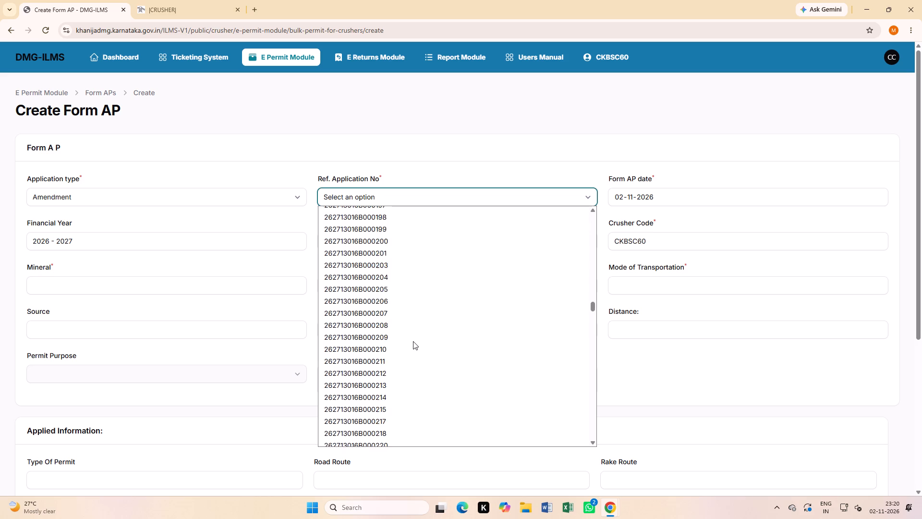
pyautogui.scroll(-10, 413, 341)
pyautogui.scroll(-17, 389, 368)
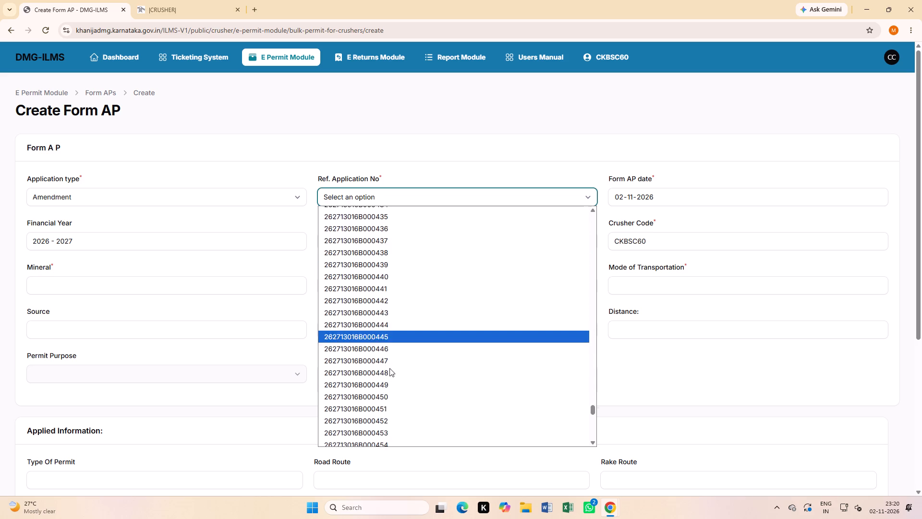
pyautogui.scroll(-9, 389, 368)
pyautogui.click(398, 341)
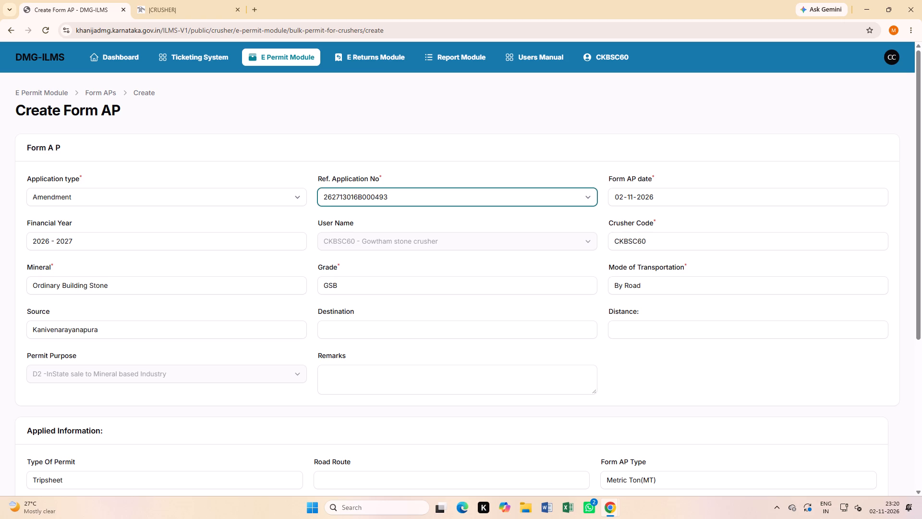
# Review the amendment form's permit details, available quantity and tax information for the chosen reference application.
pyautogui.scroll(-3, 395, 369)
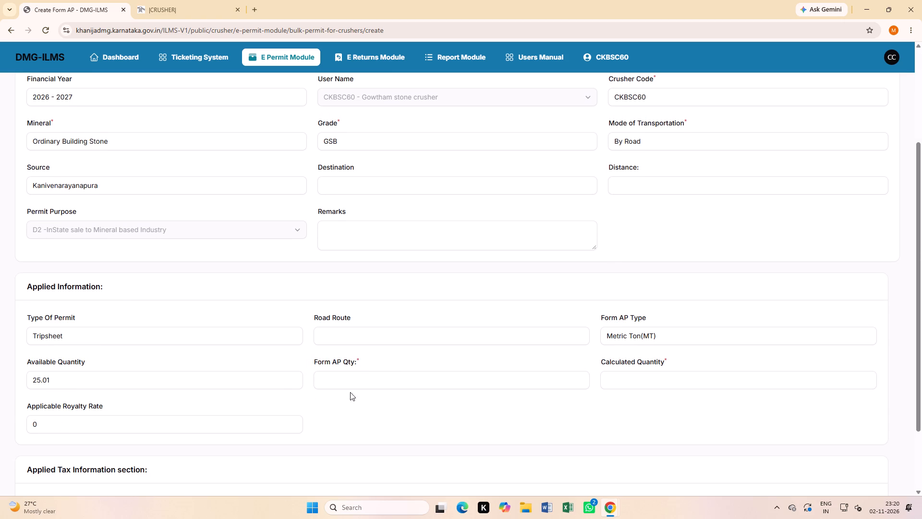
pyautogui.scroll(-2, 373, 392)
pyautogui.scroll(2, 373, 392)
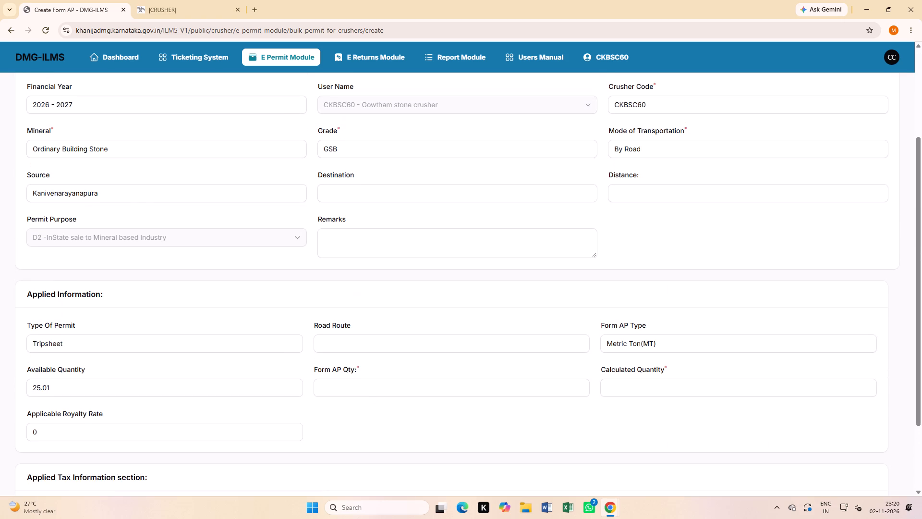
pyautogui.scroll(-3, 373, 392)
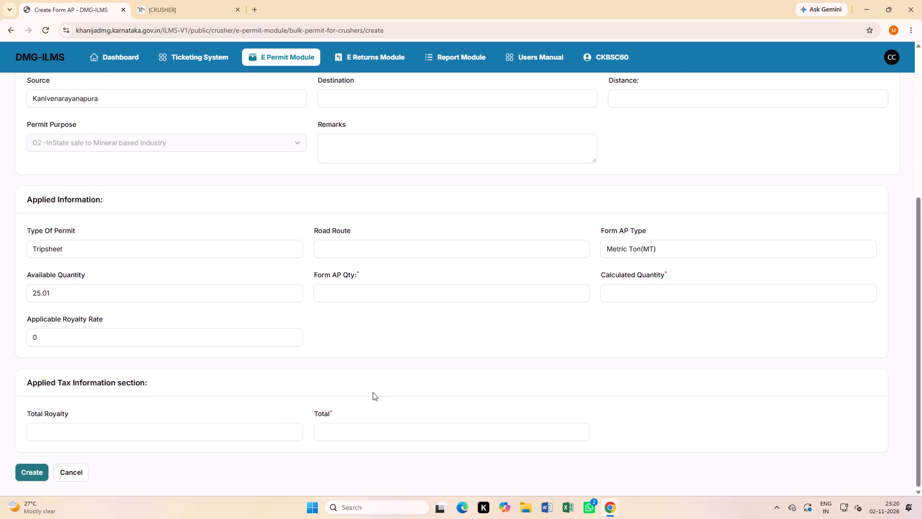
pyautogui.scroll(4, 373, 392)
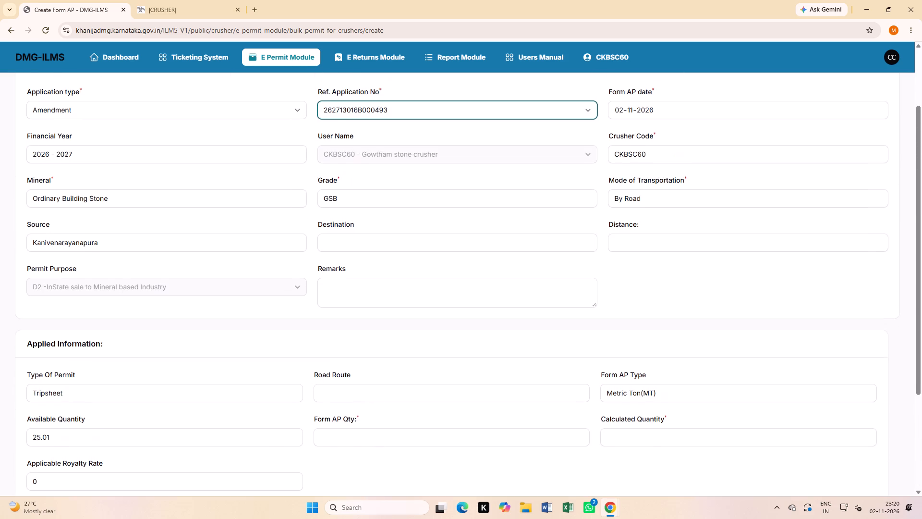
pyautogui.scroll(1, 373, 392)
# Set the Form AP quantity to 25.01 and create the amendment.
pyautogui.scroll(-2, 214, 362)
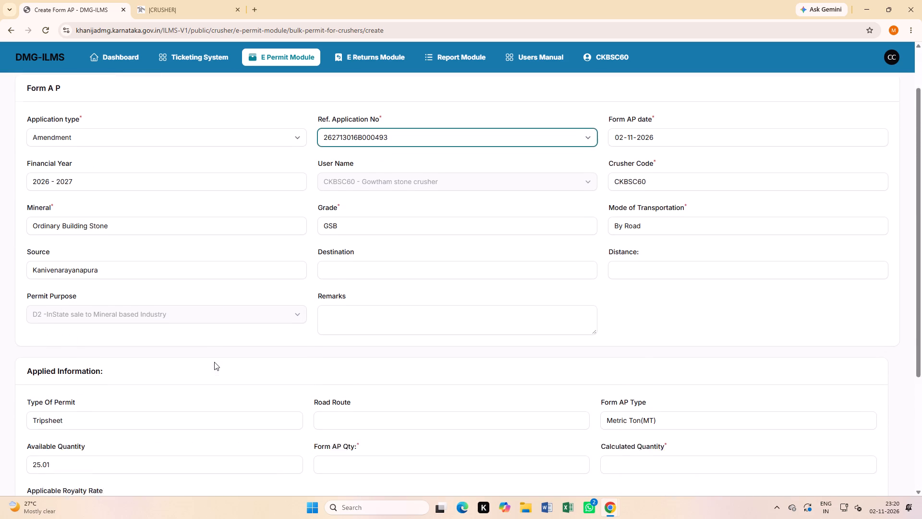
pyautogui.scroll(-1, 267, 375)
pyautogui.click(359, 386)
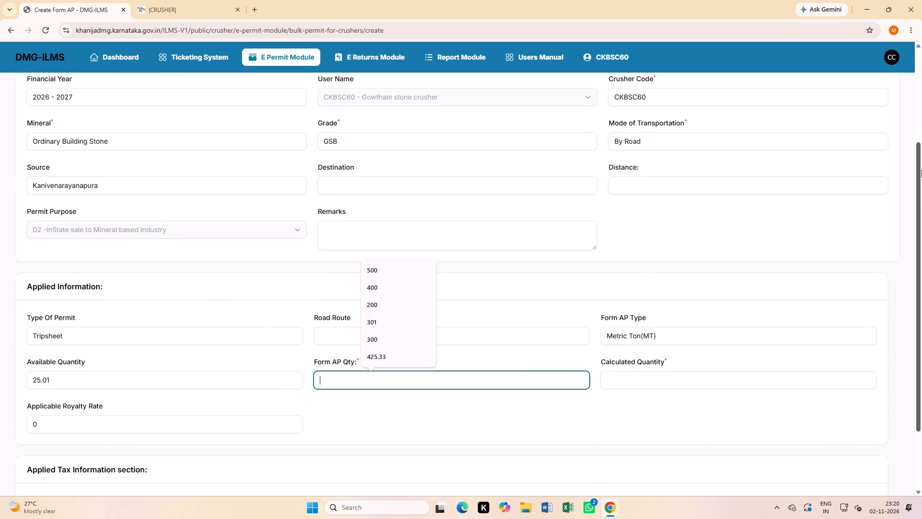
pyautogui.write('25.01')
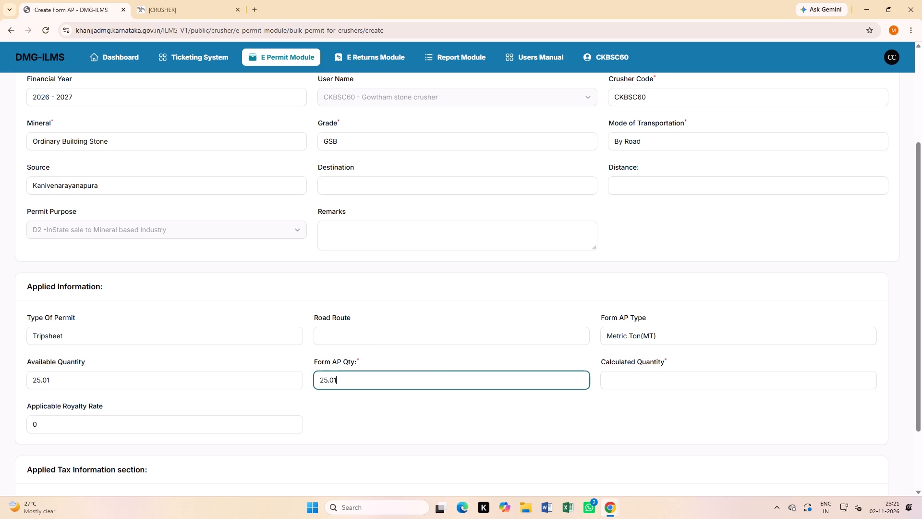
pyautogui.click(408, 416)
pyautogui.scroll(-1, 442, 427)
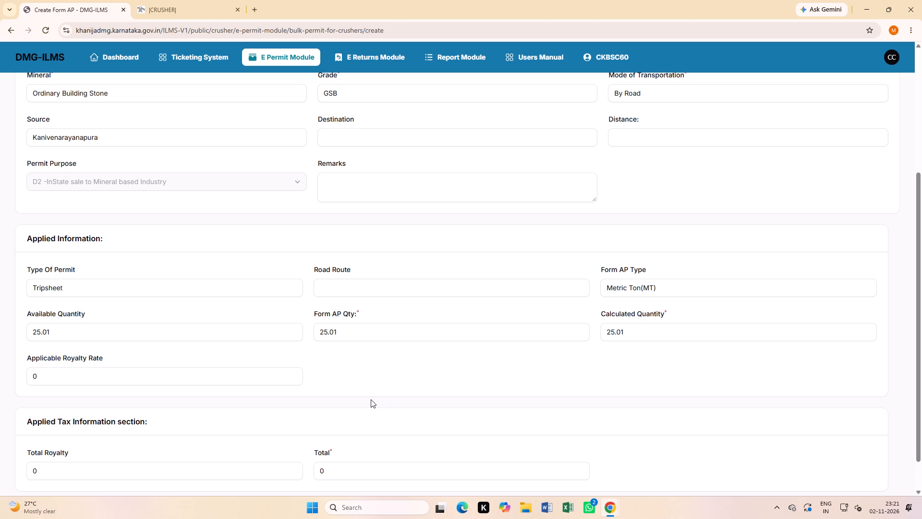
pyautogui.scroll(-5, 124, 354)
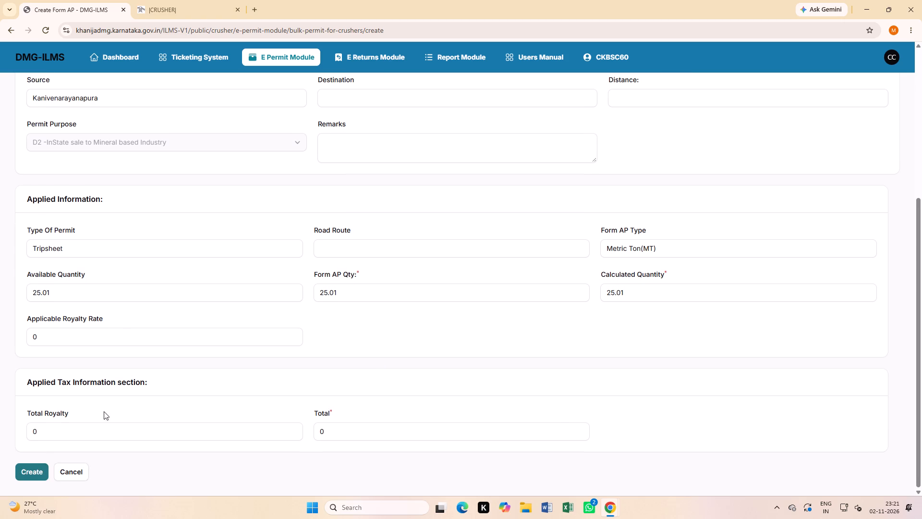
pyautogui.scroll(-2, 86, 452)
pyautogui.click(38, 474)
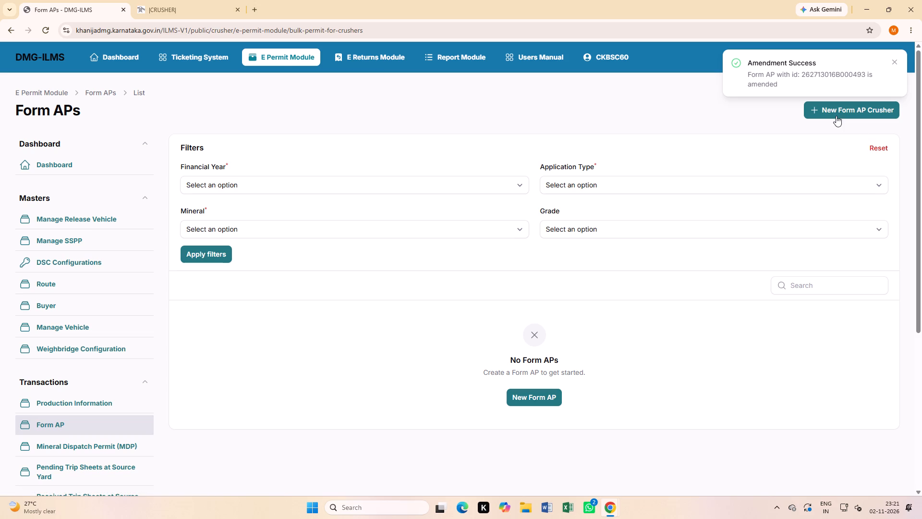
# Start another new Form AP Crusher application and set its application type to Amendment.
pyautogui.click(836, 116)
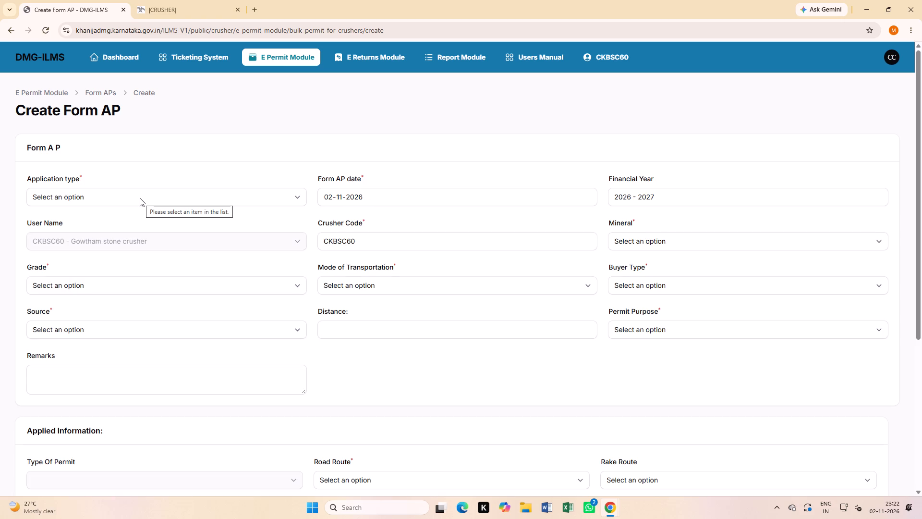
pyautogui.click(112, 201)
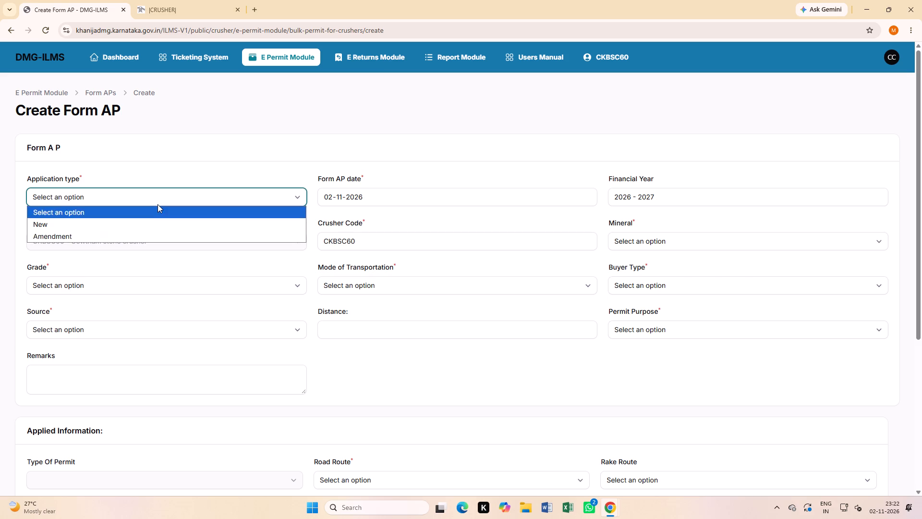
pyautogui.click(119, 234)
pyautogui.click(222, 155)
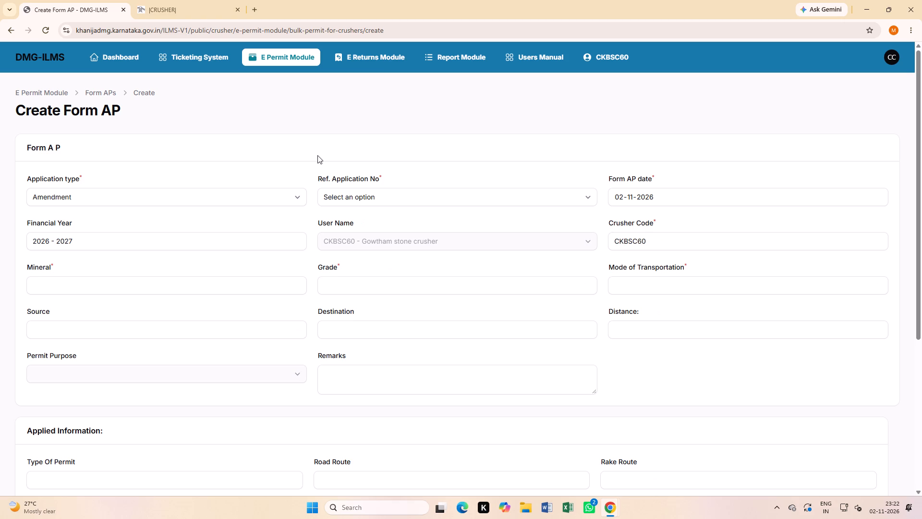
pyautogui.click(368, 201)
pyautogui.scroll(-9, 348, 397)
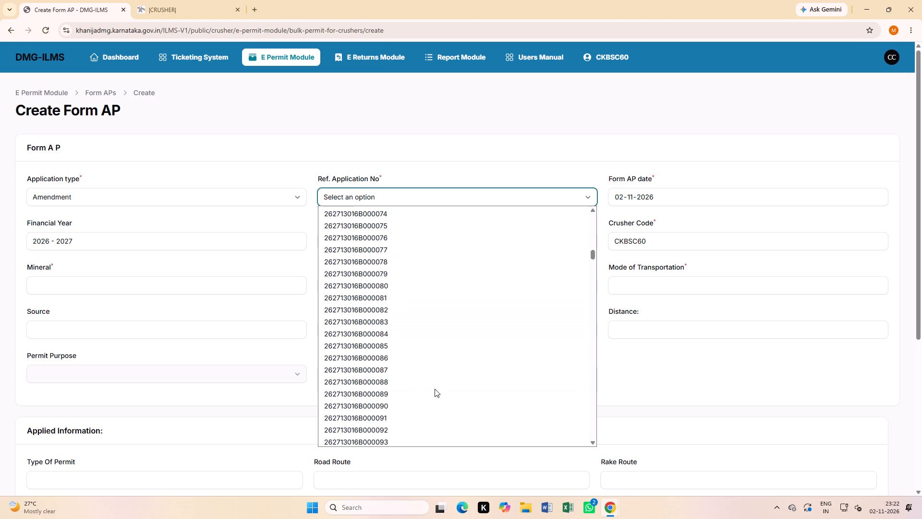
pyautogui.scroll(-20, 435, 389)
pyautogui.scroll(-9, 435, 389)
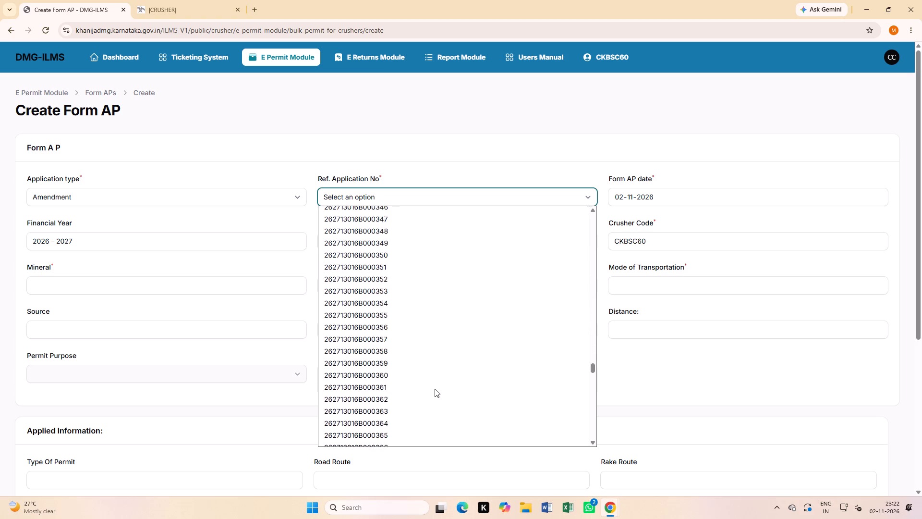
pyautogui.scroll(-18, 435, 389)
pyautogui.scroll(-5, 435, 389)
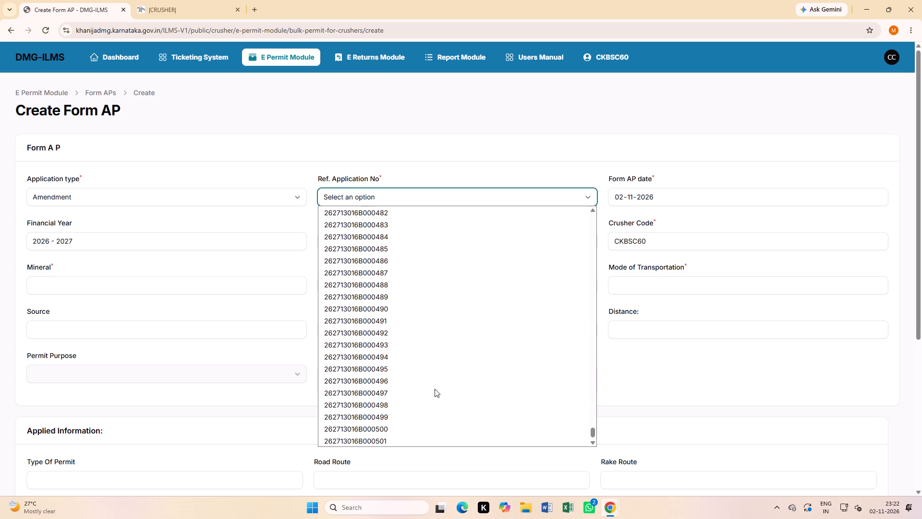
pyautogui.scroll(-5, 424, 391)
pyautogui.click(397, 383)
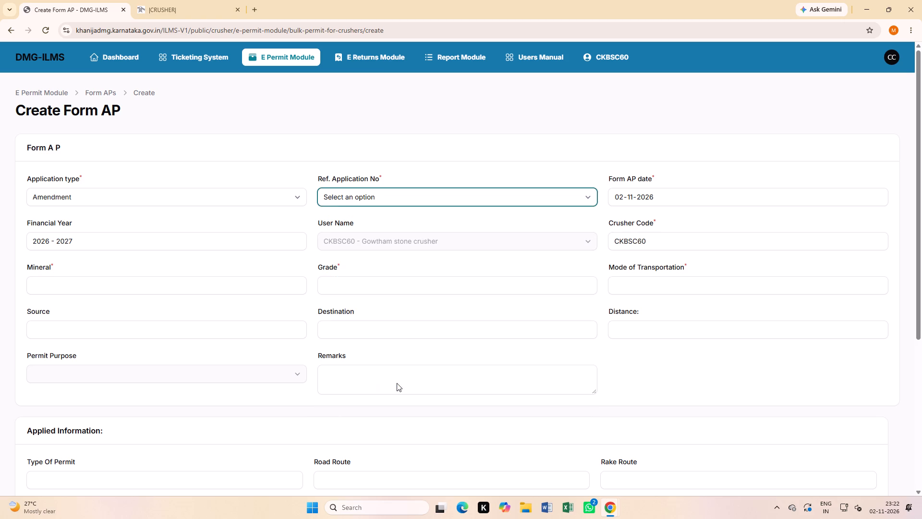
pyautogui.click(392, 128)
# Set the Form AP quantity to 33.32 and create the amendment.
pyautogui.scroll(-2, 368, 367)
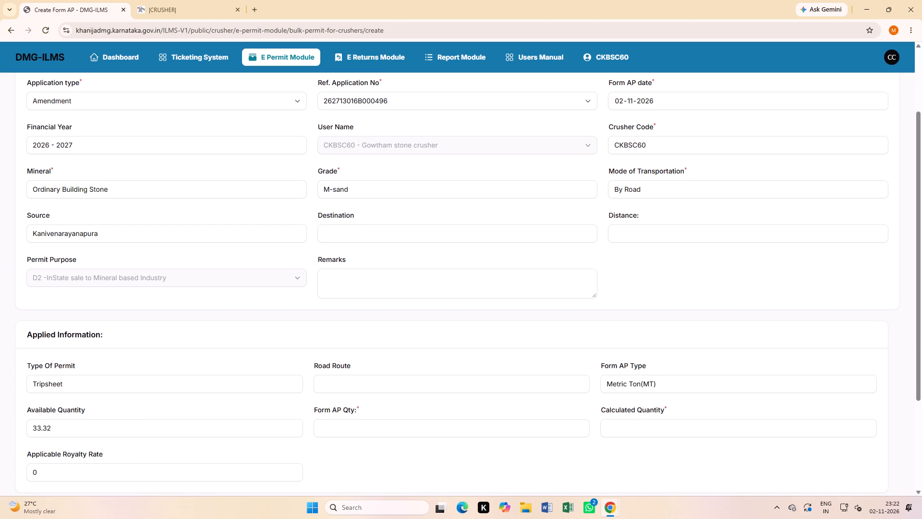
pyautogui.scroll(-2, 144, 419)
pyautogui.click(340, 331)
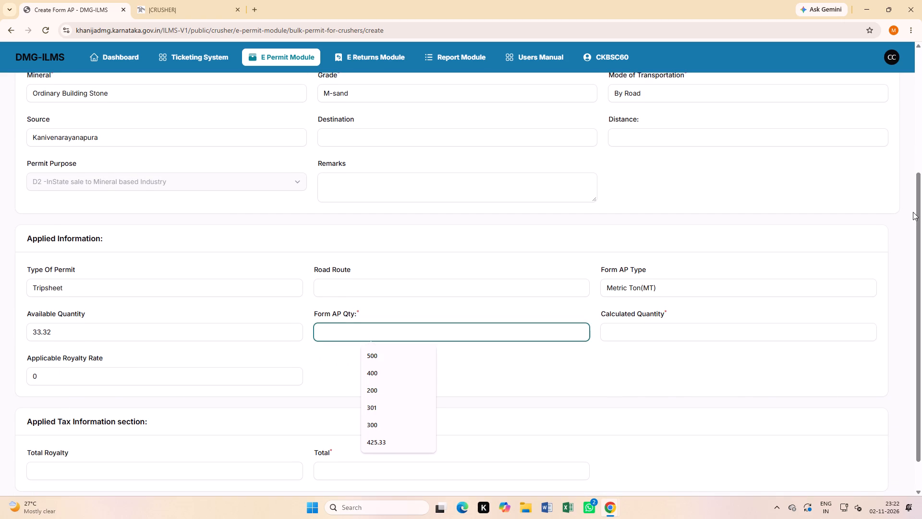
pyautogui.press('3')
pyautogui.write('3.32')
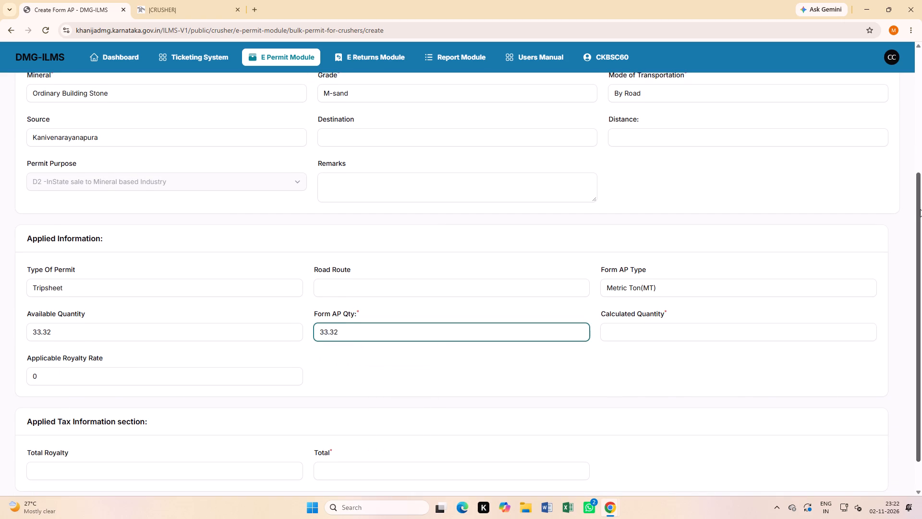
pyautogui.click(329, 378)
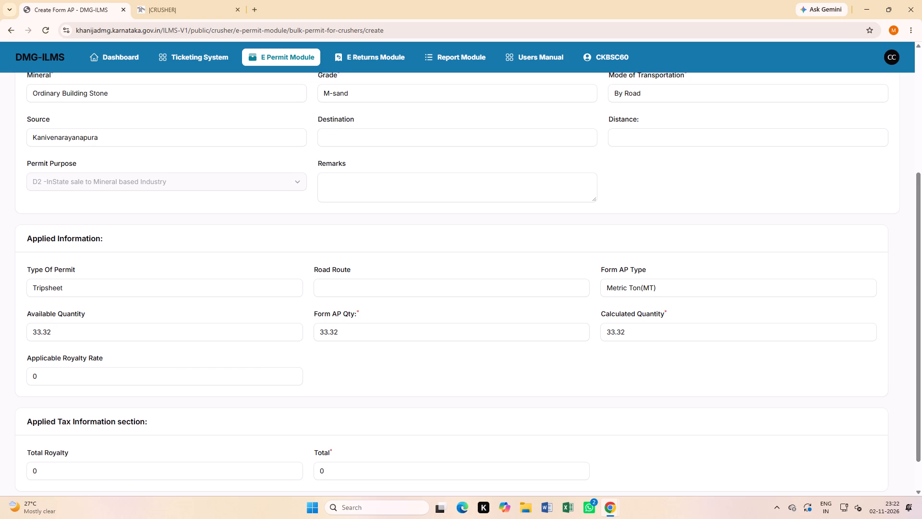
pyautogui.scroll(-4, 207, 389)
pyautogui.scroll(-4, 4, 453)
pyautogui.scroll(4, 181, 373)
pyautogui.scroll(-3, 176, 375)
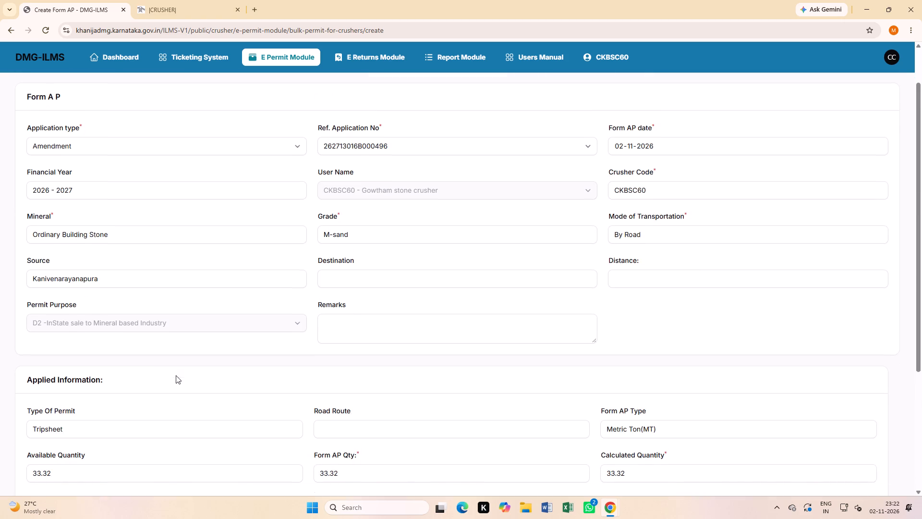
pyautogui.scroll(-1, 176, 375)
pyautogui.scroll(-4, 102, 405)
pyautogui.scroll(3, 228, 395)
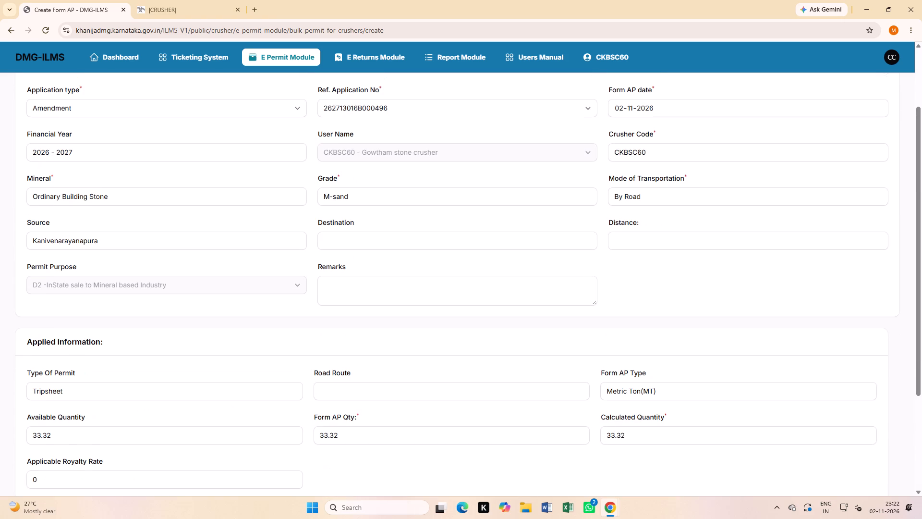
pyautogui.scroll(-8, 143, 405)
pyautogui.click(27, 470)
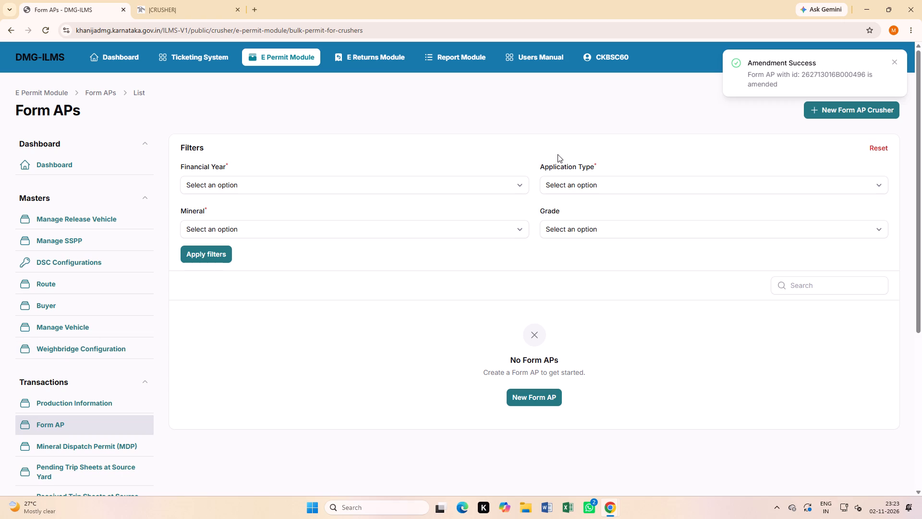
# Start another new Form AP Crusher application and set its application type to Amendment.
pyautogui.click(842, 108)
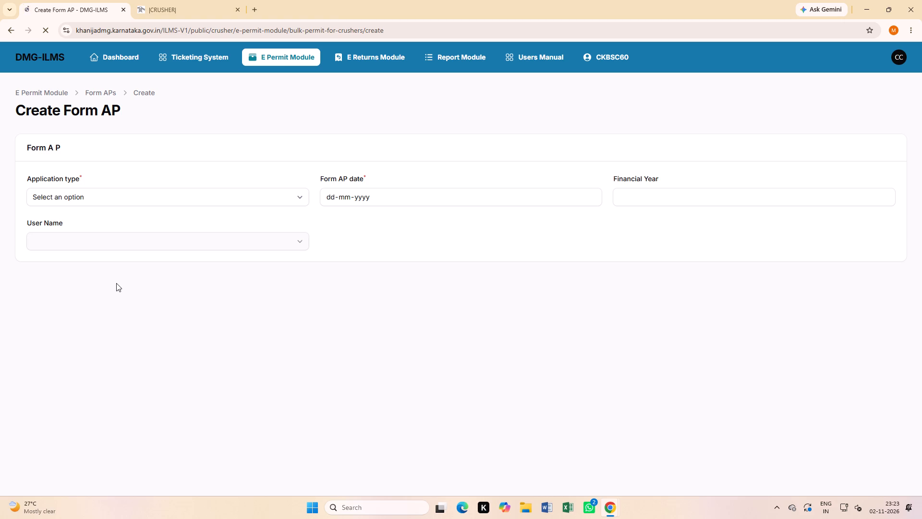
pyautogui.click(139, 195)
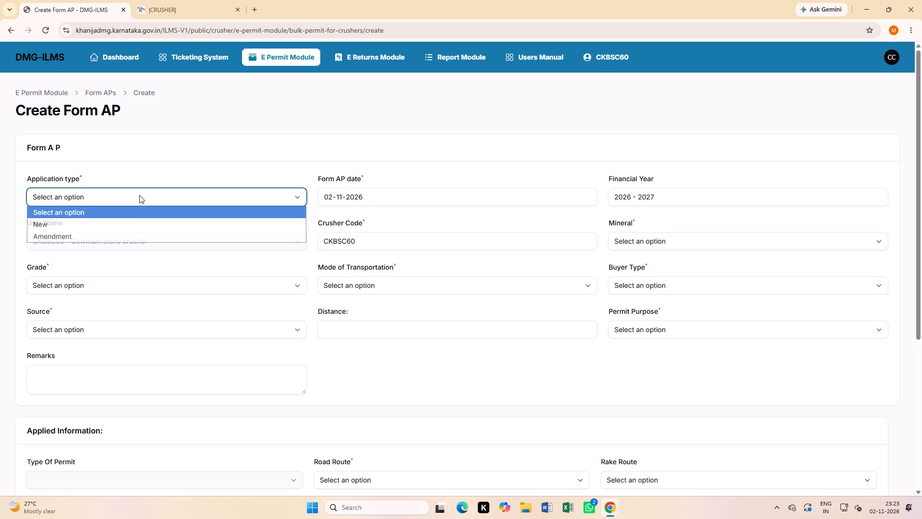
pyautogui.click(116, 234)
pyautogui.click(202, 161)
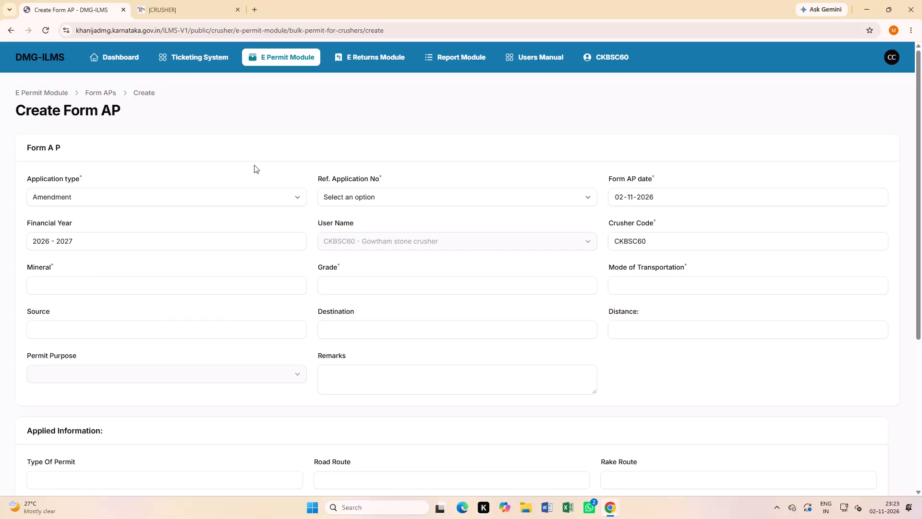
pyautogui.click(347, 206)
pyautogui.click(376, 203)
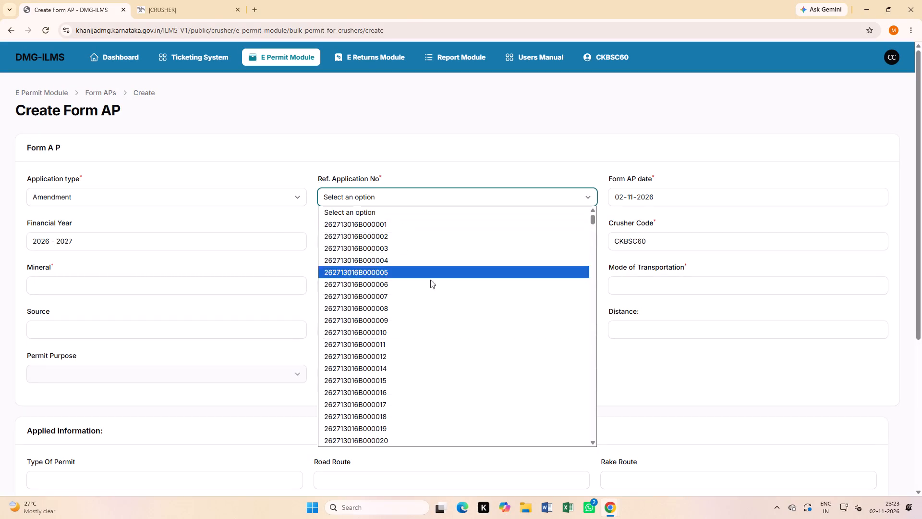
pyautogui.scroll(-5, 419, 344)
pyautogui.scroll(-20, 418, 345)
pyautogui.scroll(-5, 418, 345)
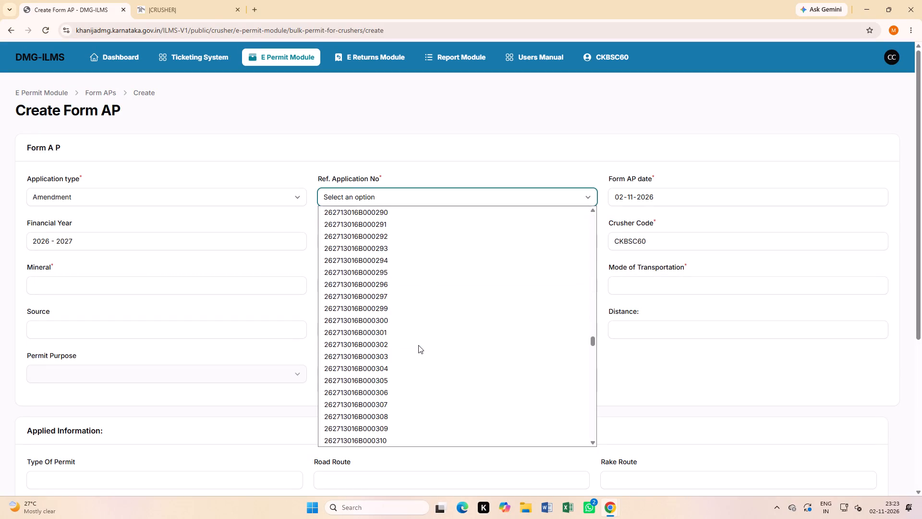
pyautogui.scroll(-20, 418, 345)
pyautogui.scroll(-15, 418, 345)
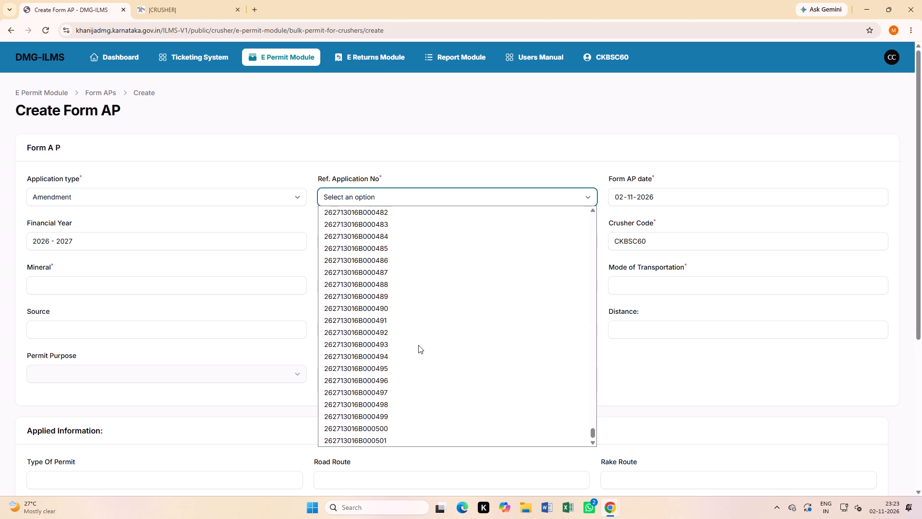
pyautogui.scroll(-4, 418, 345)
pyautogui.click(396, 390)
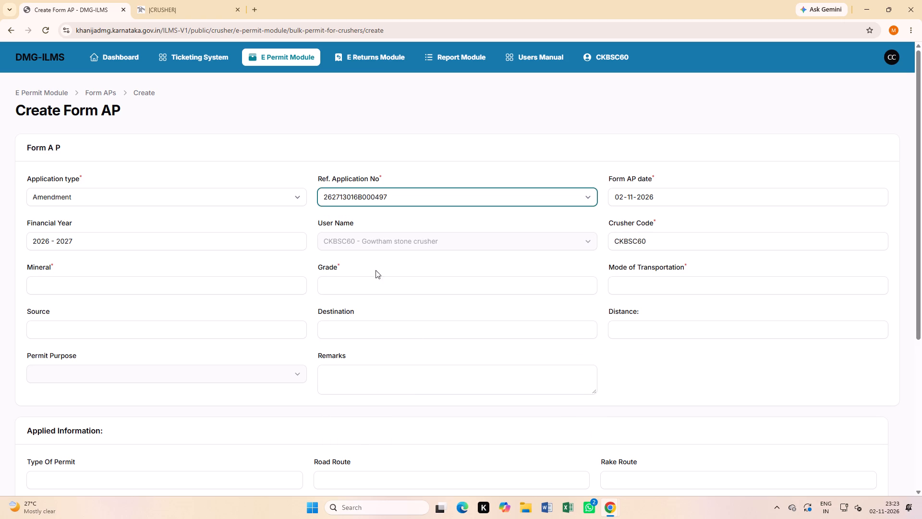
pyautogui.click(359, 213)
# Set the Form AP quantity to 24.22 and create the amendment.
pyautogui.scroll(-3, 380, 327)
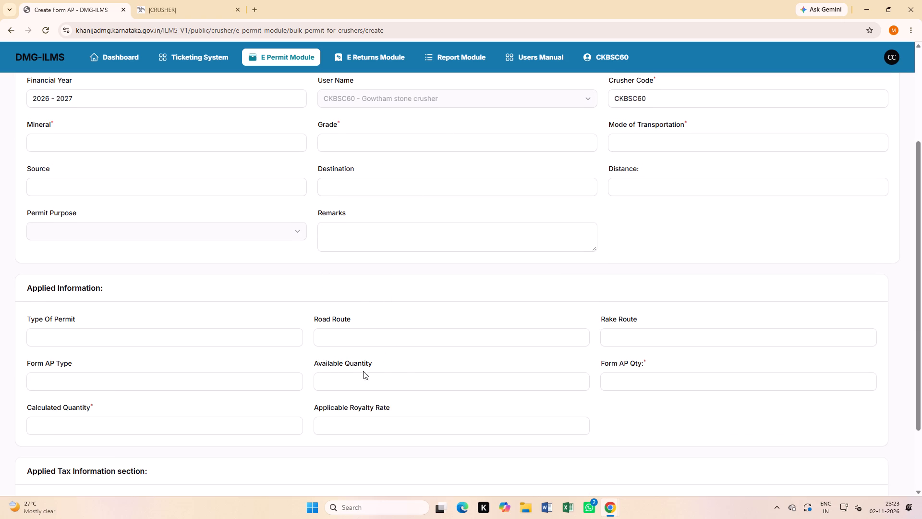
pyautogui.scroll(2, 189, 443)
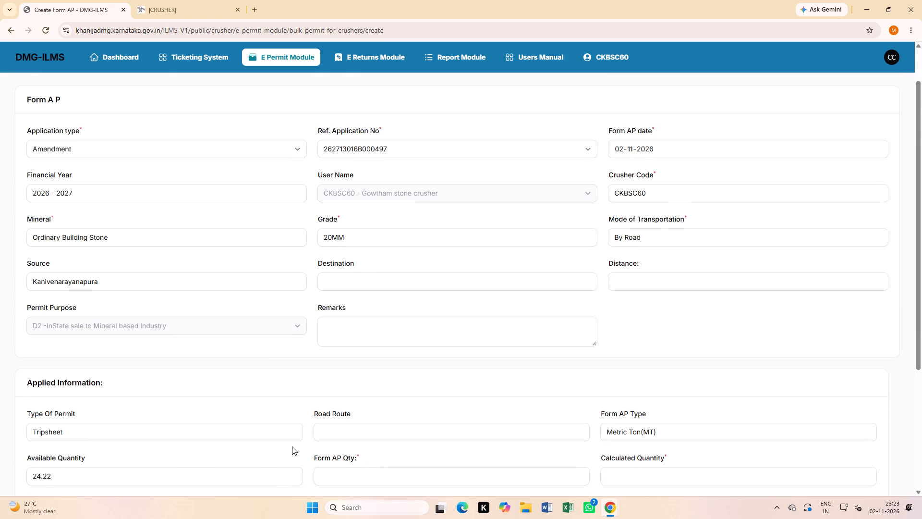
pyautogui.scroll(-2, 305, 443)
pyautogui.click(345, 383)
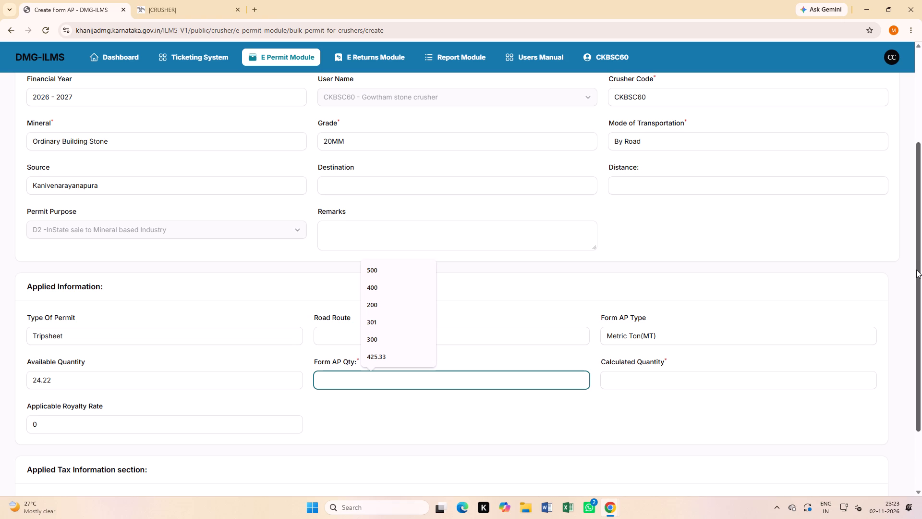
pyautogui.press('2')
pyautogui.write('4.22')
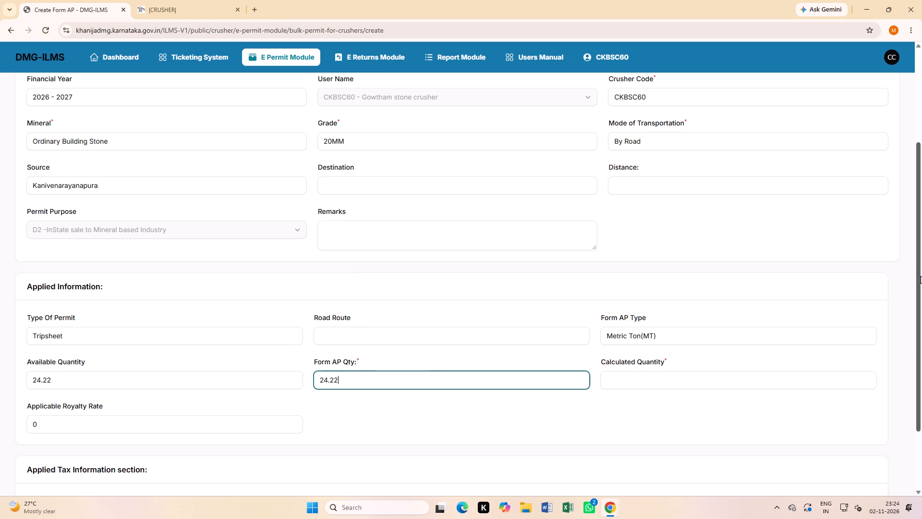
pyautogui.click(380, 400)
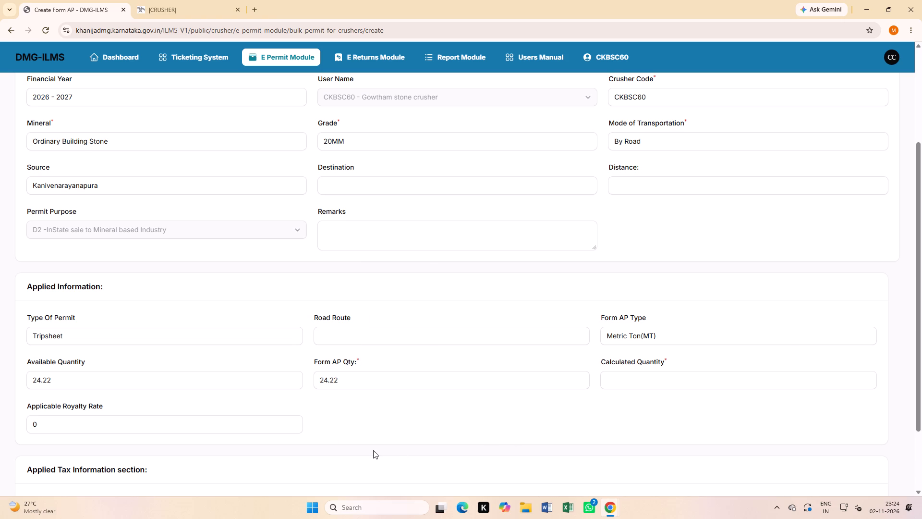
pyautogui.scroll(-2, 337, 394)
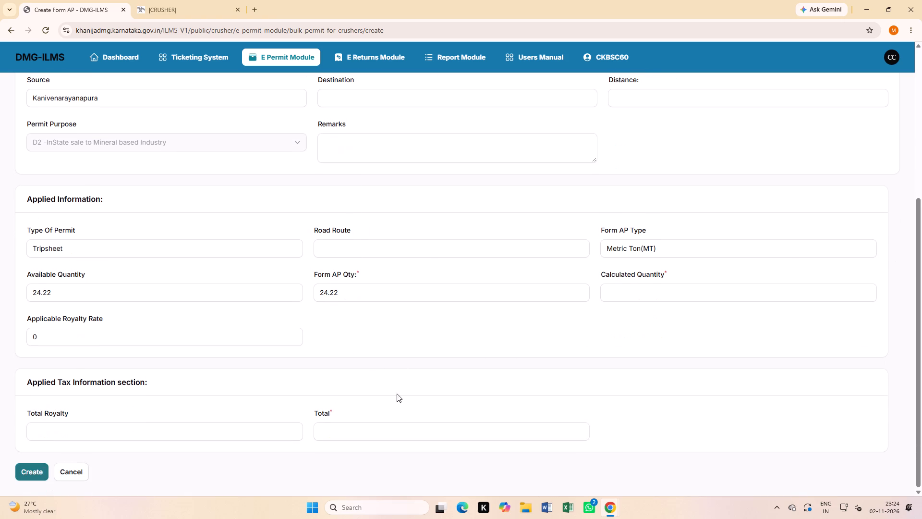
pyautogui.scroll(-4, 190, 404)
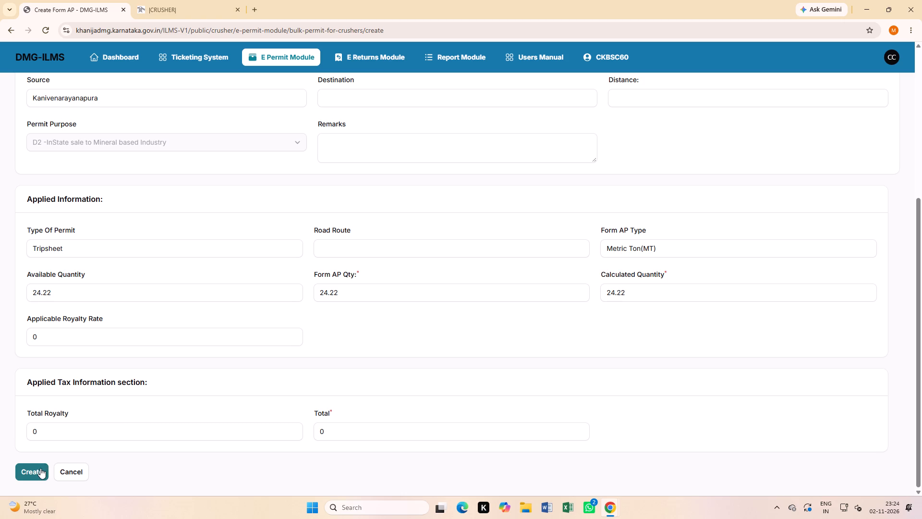
pyautogui.click(40, 468)
# Start another new Form AP Crusher application and set its application type to Amendment.
pyautogui.click(836, 111)
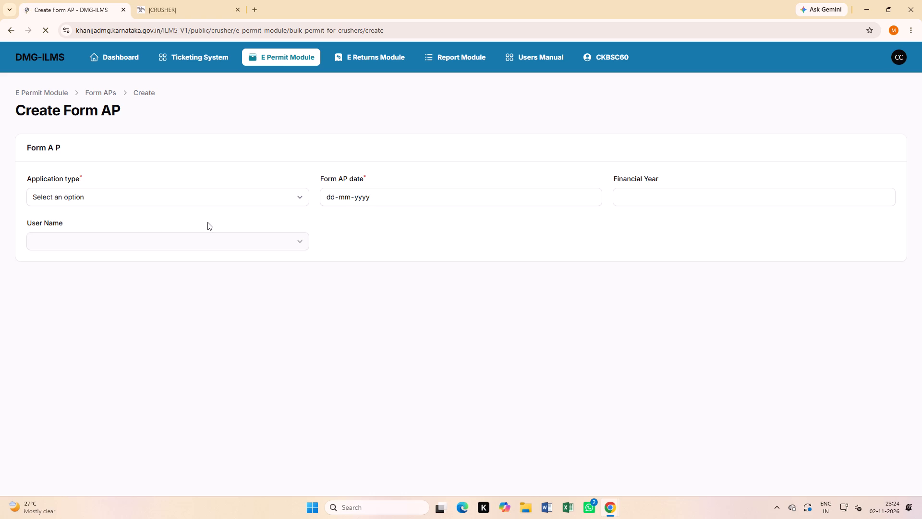
pyautogui.click(108, 200)
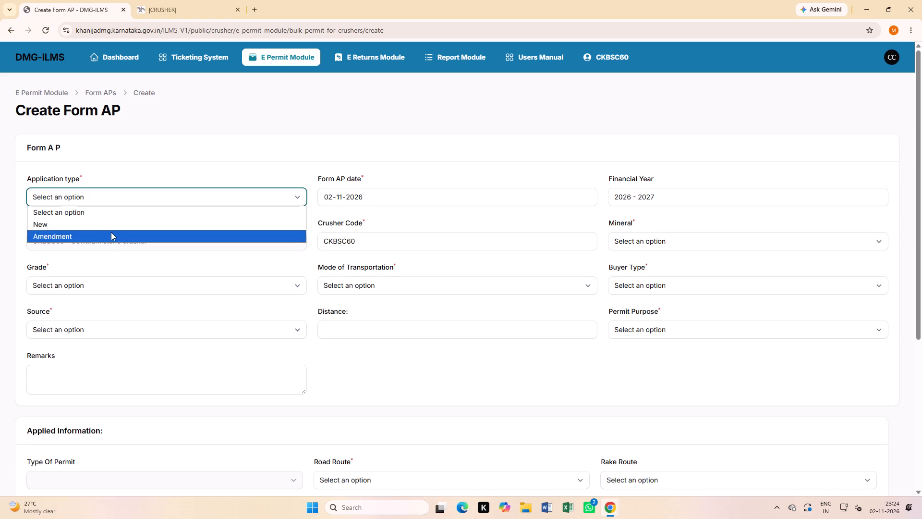
pyautogui.click(115, 238)
pyautogui.click(288, 146)
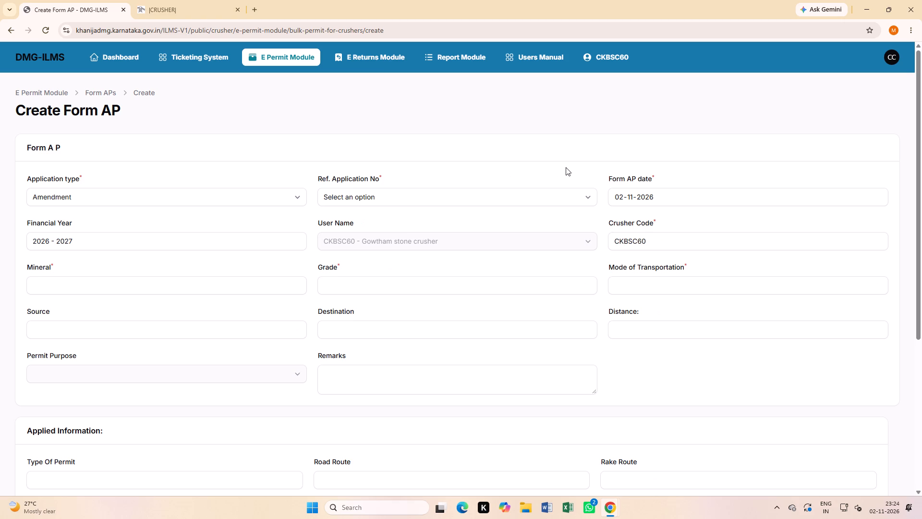
pyautogui.click(367, 198)
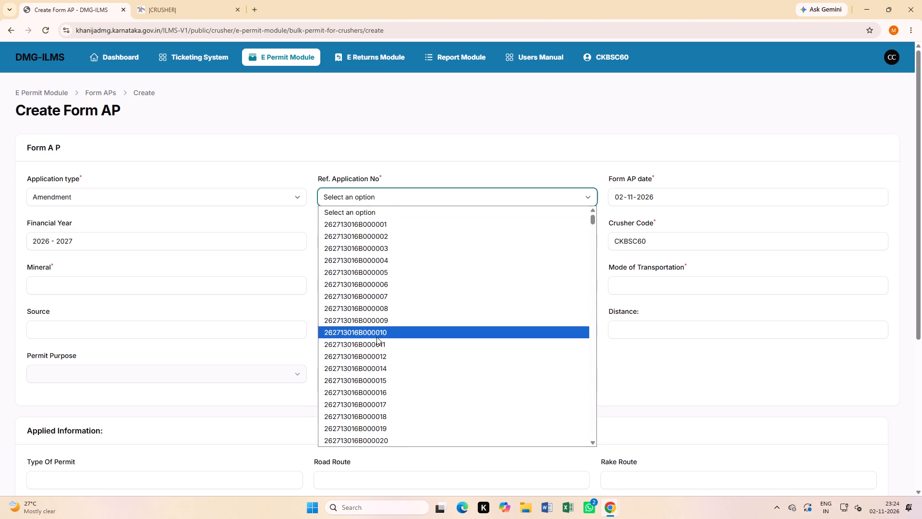
pyautogui.scroll(-5, 376, 341)
pyautogui.scroll(-20, 376, 342)
pyautogui.scroll(-4, 376, 342)
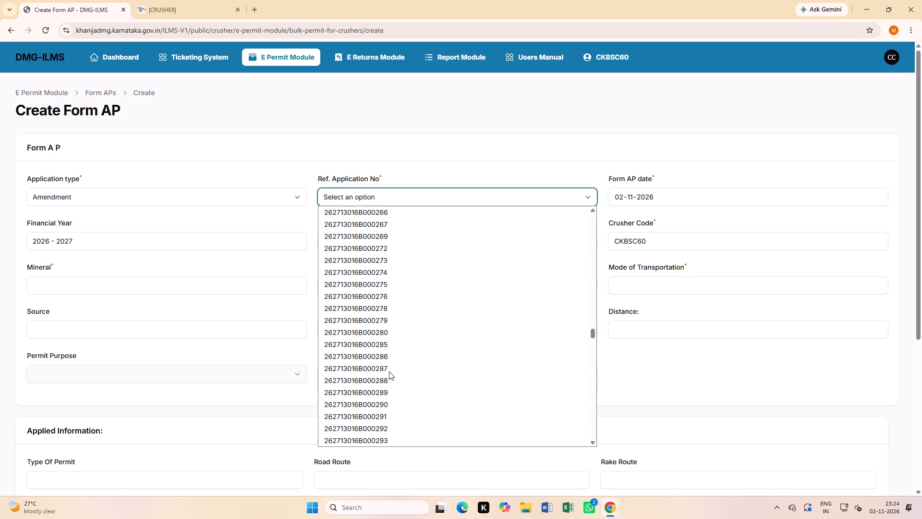
pyautogui.scroll(-12, 391, 373)
pyautogui.scroll(-19, 392, 374)
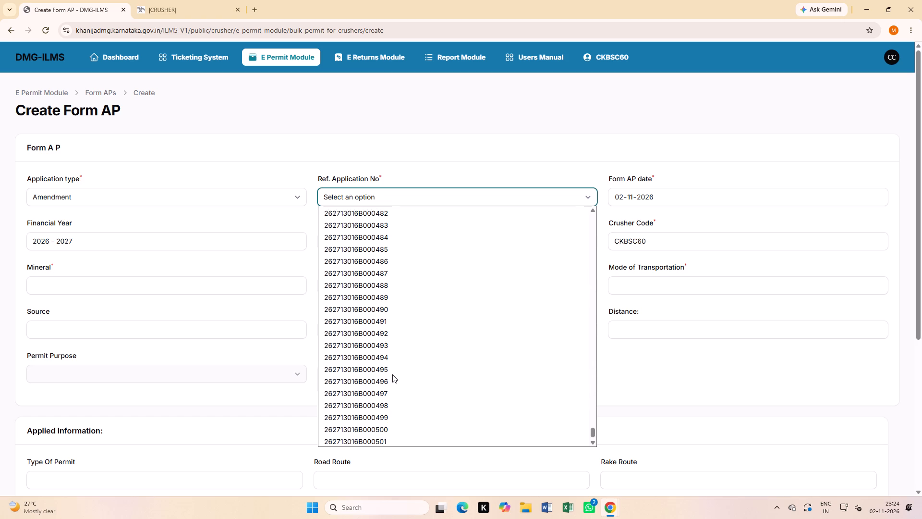
pyautogui.click(398, 412)
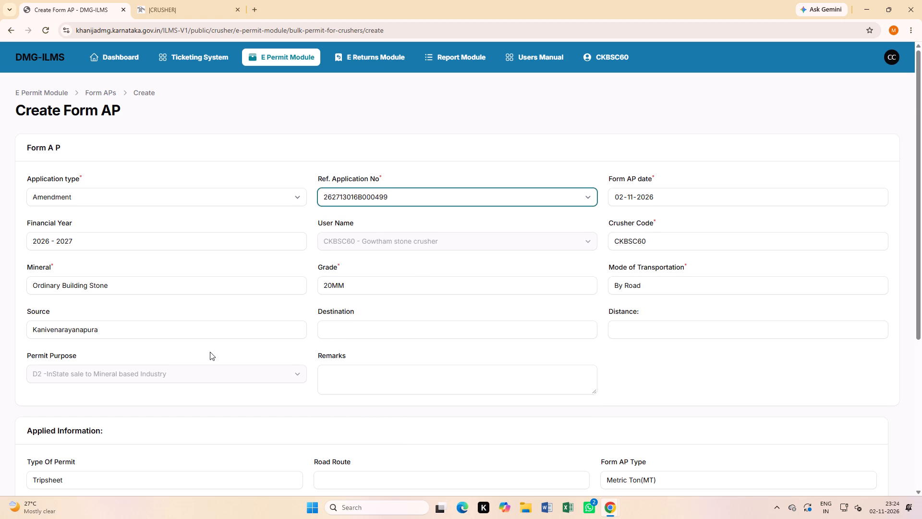
# Set the Form AP quantity to 48.3.
pyautogui.scroll(-2, 210, 352)
pyautogui.scroll(-1, 249, 371)
pyautogui.click(357, 386)
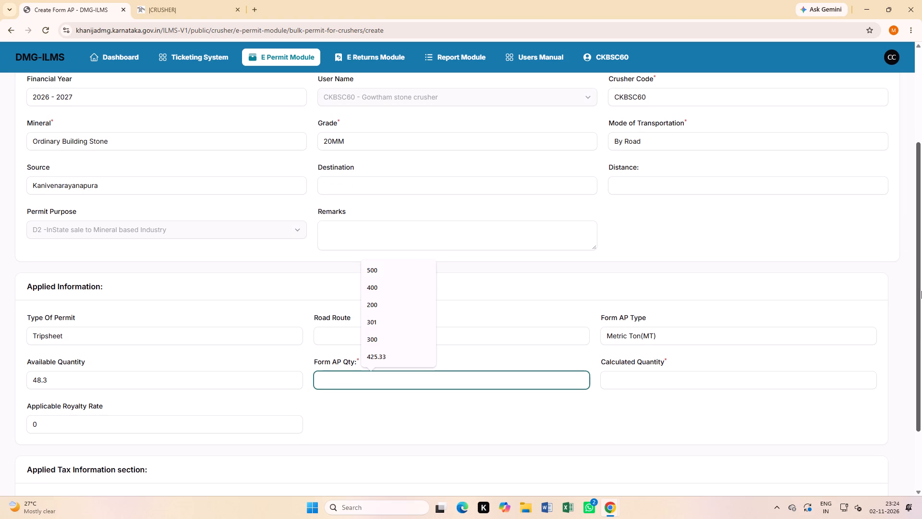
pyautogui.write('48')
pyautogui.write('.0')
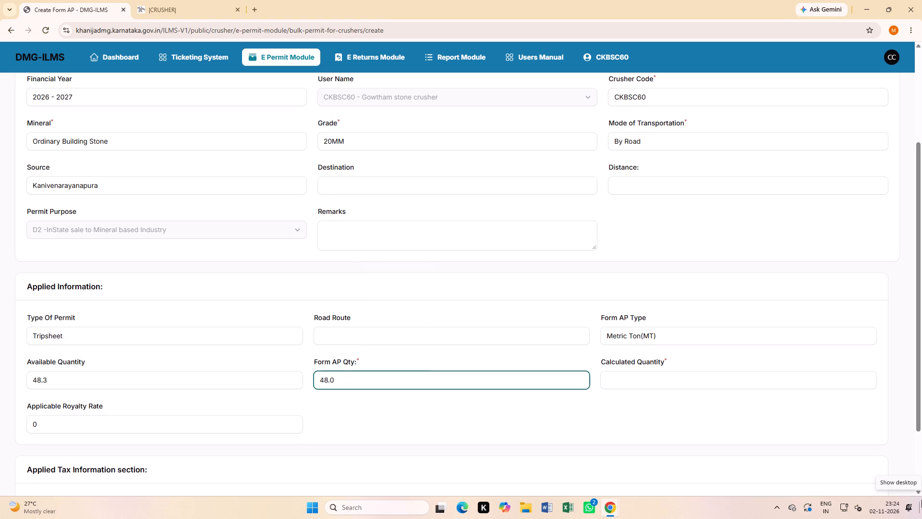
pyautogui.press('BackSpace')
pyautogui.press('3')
pyautogui.click(390, 417)
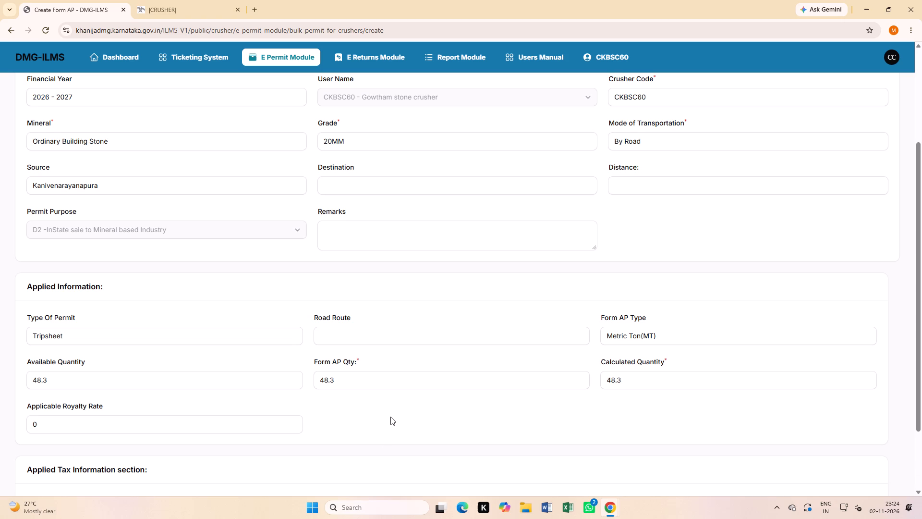
pyautogui.scroll(-4, 63, 345)
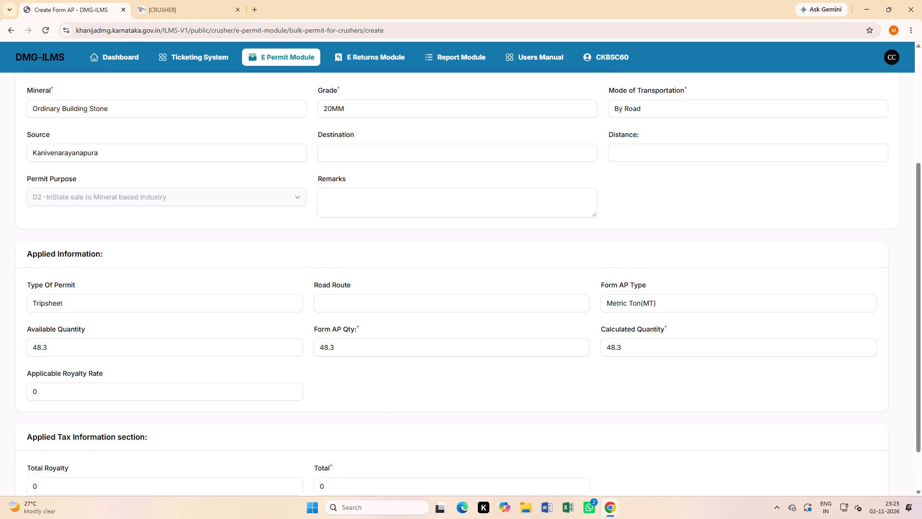
pyautogui.scroll(-3, 25, 469)
pyautogui.scroll(3, 72, 397)
pyautogui.scroll(-3, 123, 420)
pyautogui.scroll(3, 264, 398)
pyautogui.scroll(2, 115, 411)
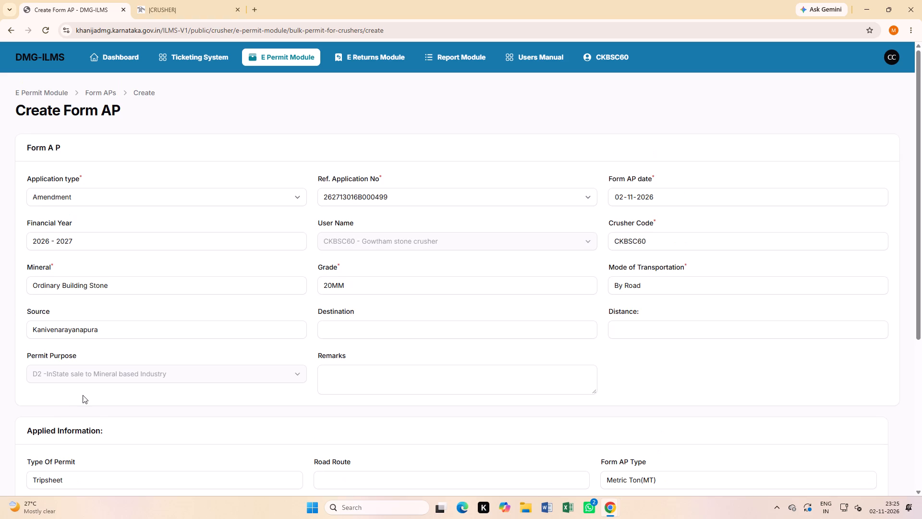
pyautogui.scroll(-3, 75, 400)
pyautogui.scroll(-4, 8, 436)
pyautogui.click(23, 471)
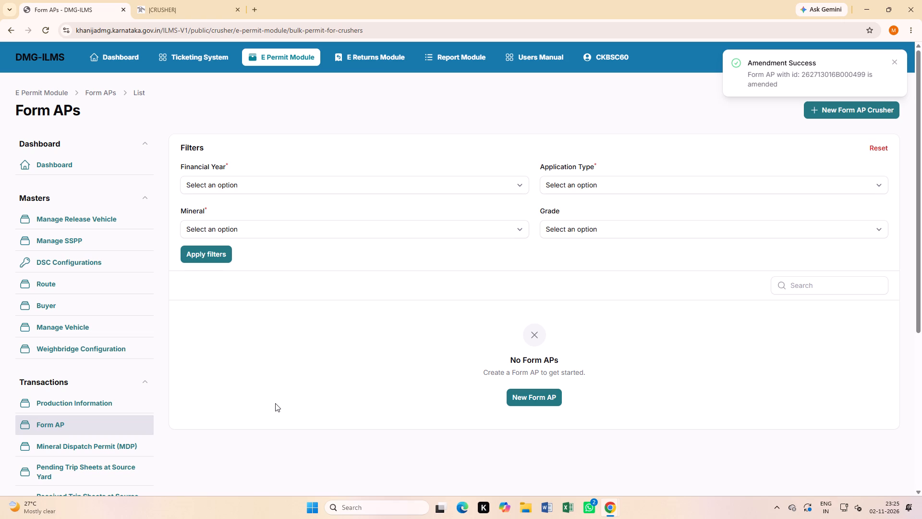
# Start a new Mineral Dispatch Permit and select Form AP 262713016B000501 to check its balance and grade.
pyautogui.scroll(-2, 75, 426)
pyautogui.scroll(3, 295, 400)
pyautogui.scroll(-2, 192, 405)
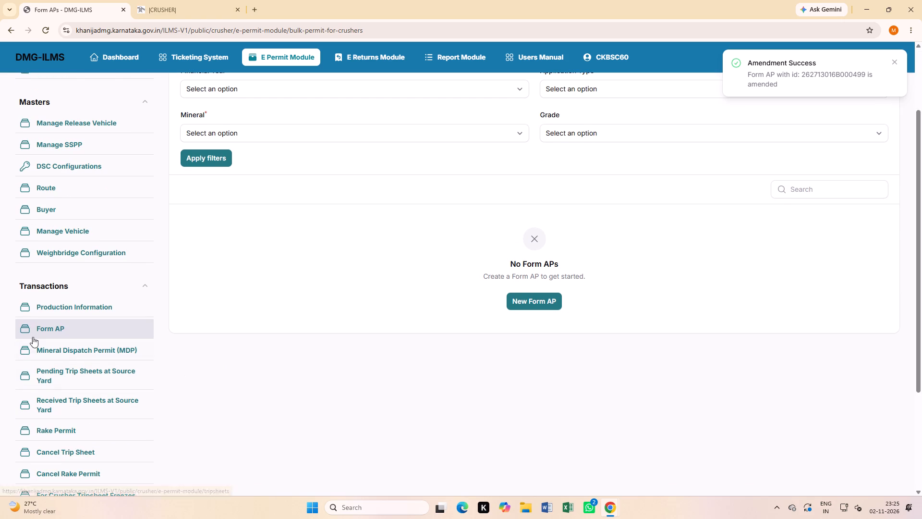
pyautogui.click(106, 355)
pyautogui.click(790, 106)
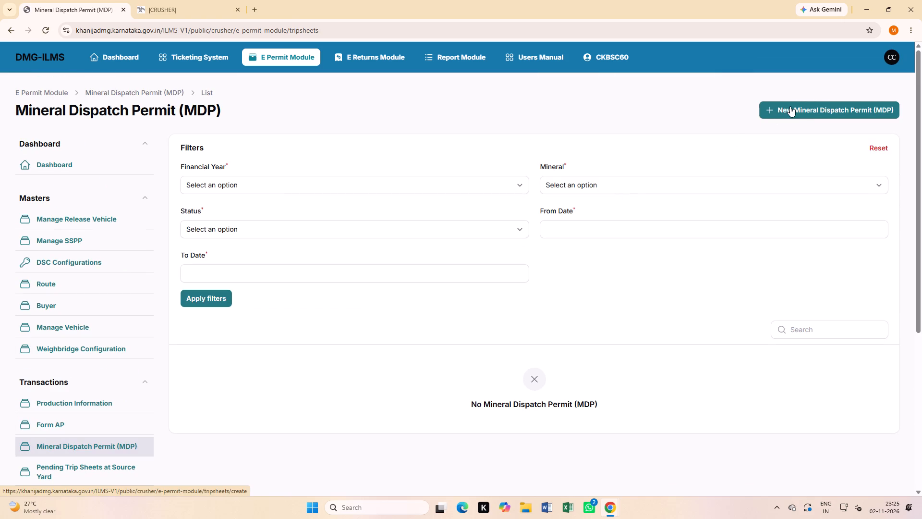
pyautogui.scroll(-3, 159, 352)
pyautogui.click(113, 281)
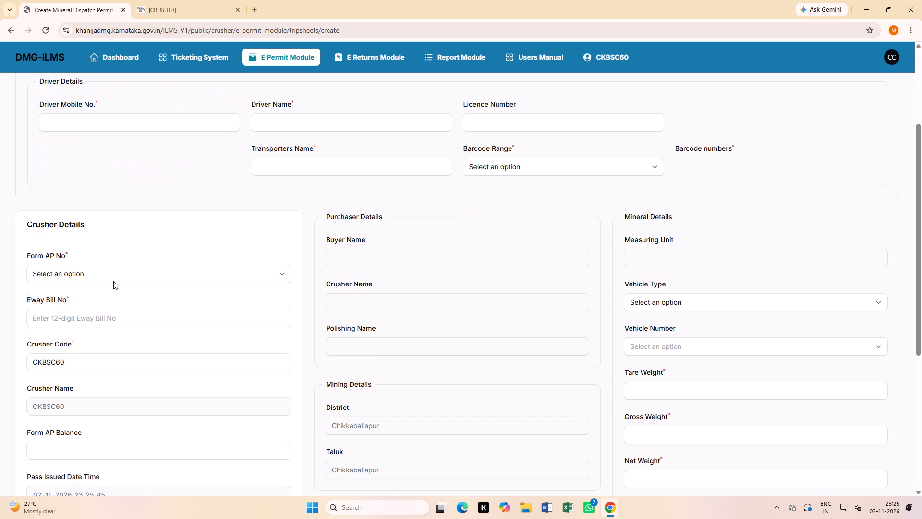
pyautogui.click(117, 335)
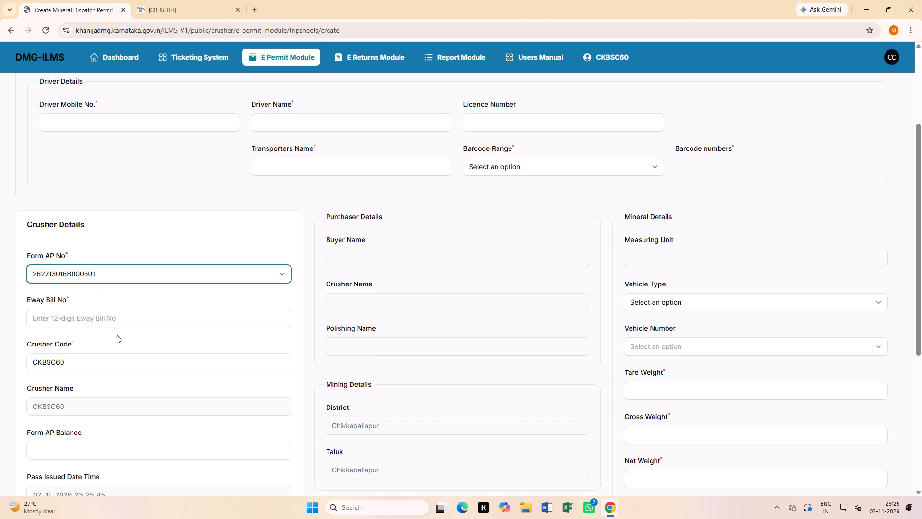
pyautogui.scroll(-5, 378, 375)
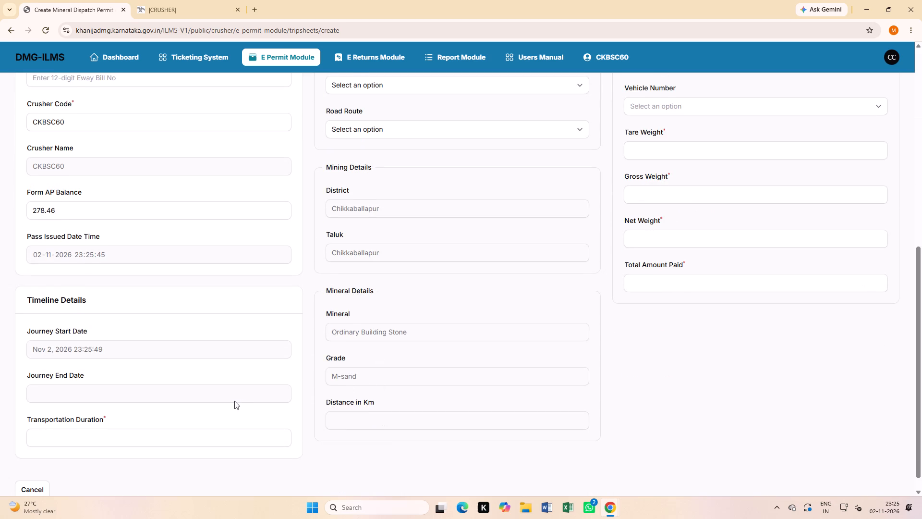
pyautogui.scroll(2, 232, 400)
pyautogui.scroll(4, 146, 365)
pyautogui.click(94, 316)
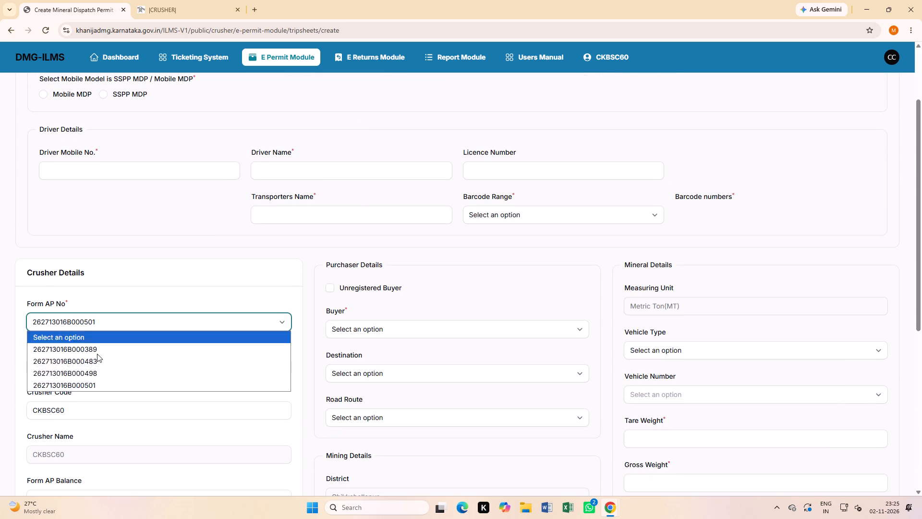
pyautogui.click(97, 375)
pyautogui.scroll(-7, 436, 426)
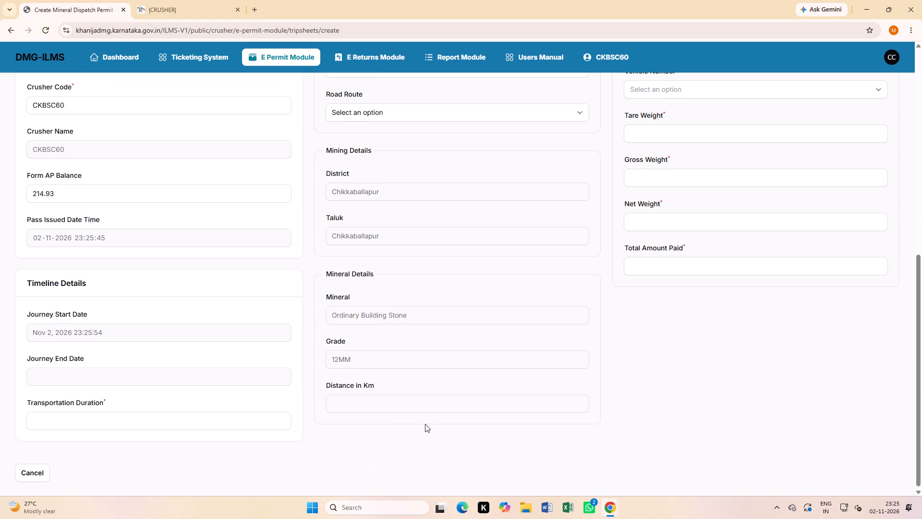
pyautogui.scroll(3, 242, 401)
pyautogui.scroll(3, 131, 393)
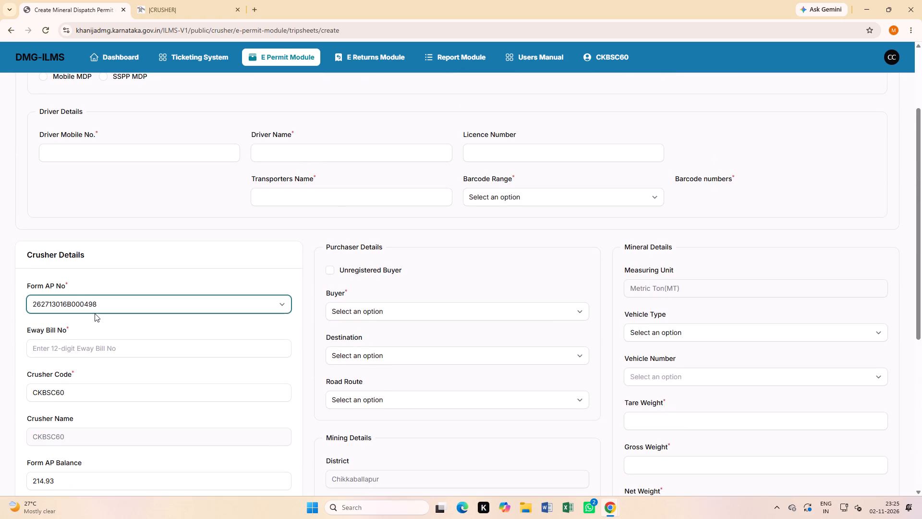
pyautogui.click(102, 306)
pyautogui.click(110, 343)
pyautogui.scroll(-2, 472, 420)
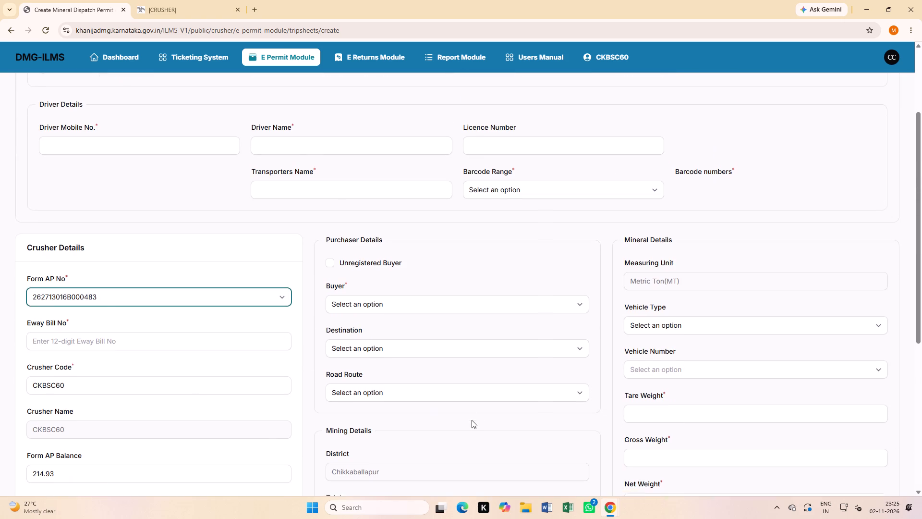
pyautogui.scroll(-4, 472, 420)
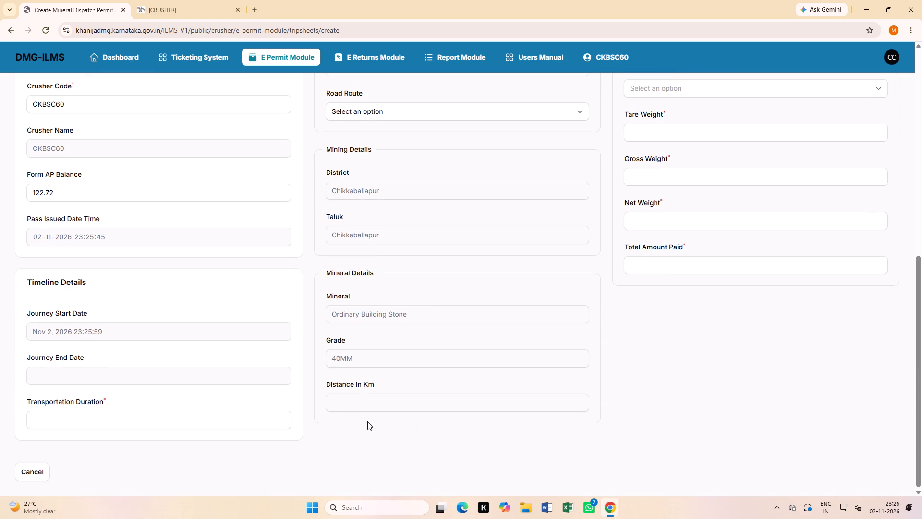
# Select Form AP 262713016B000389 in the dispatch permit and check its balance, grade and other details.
pyautogui.scroll(3, 342, 421)
pyautogui.scroll(2, 189, 377)
pyautogui.click(148, 257)
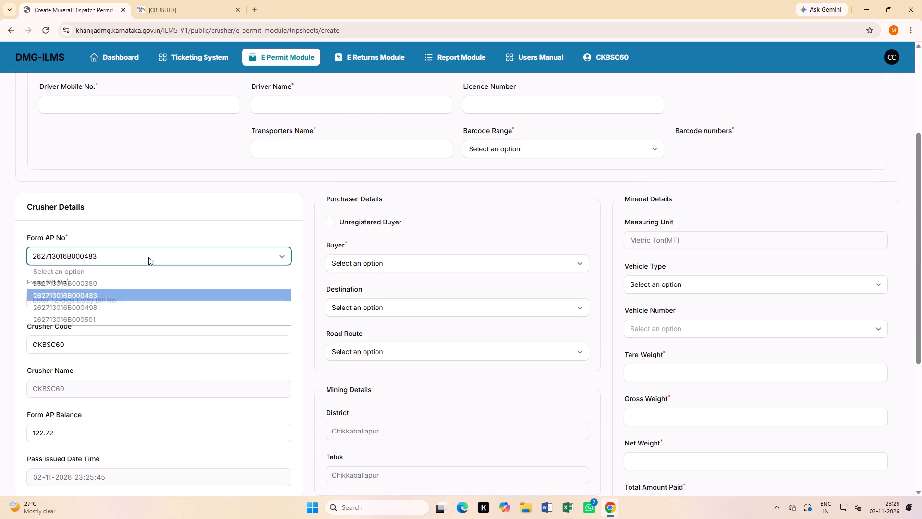
pyautogui.click(120, 282)
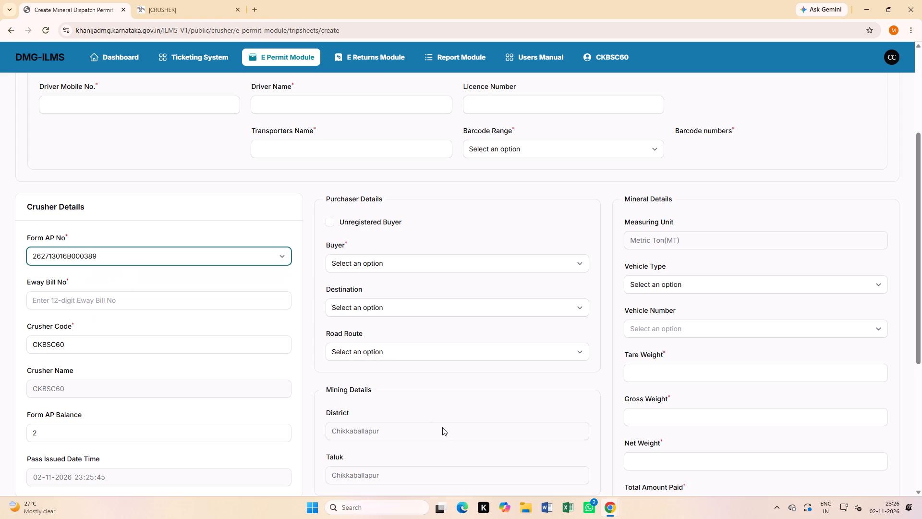
pyautogui.scroll(-6, 431, 426)
pyautogui.scroll(-2, 354, 429)
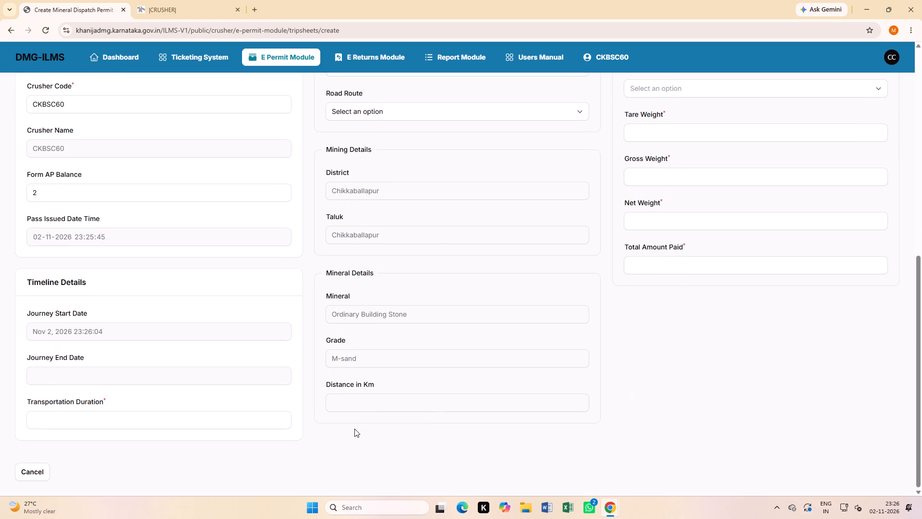
pyautogui.scroll(3, 354, 429)
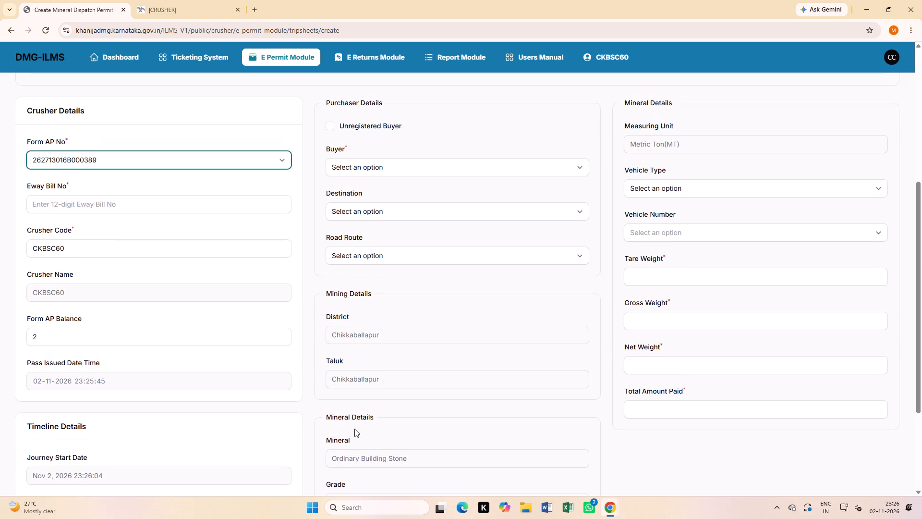
pyautogui.scroll(1, 354, 429)
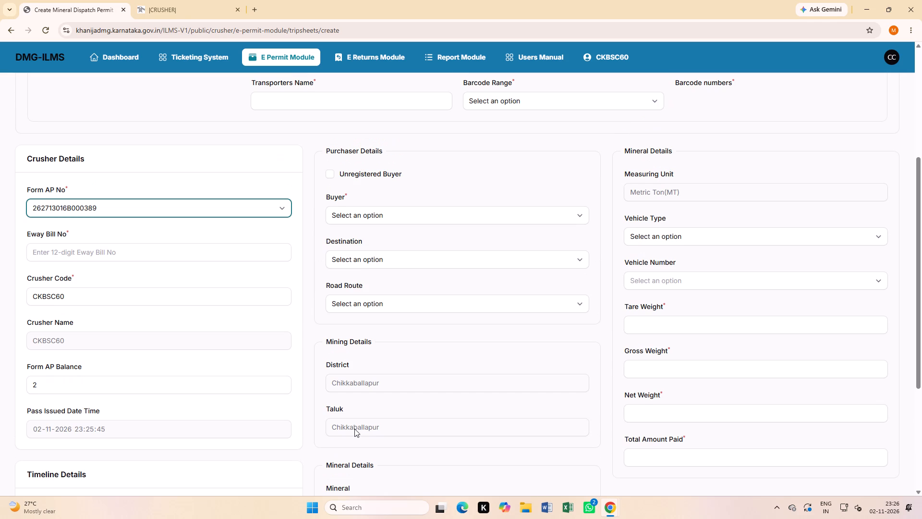
pyautogui.scroll(-2, 354, 429)
pyautogui.scroll(-2, 446, 438)
pyautogui.scroll(3, 423, 435)
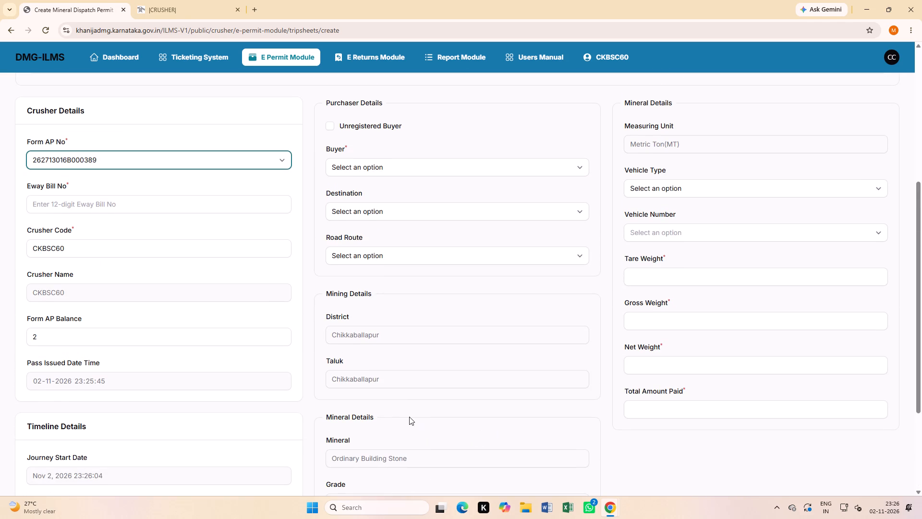
pyautogui.scroll(2, 409, 417)
pyautogui.scroll(6, 456, 420)
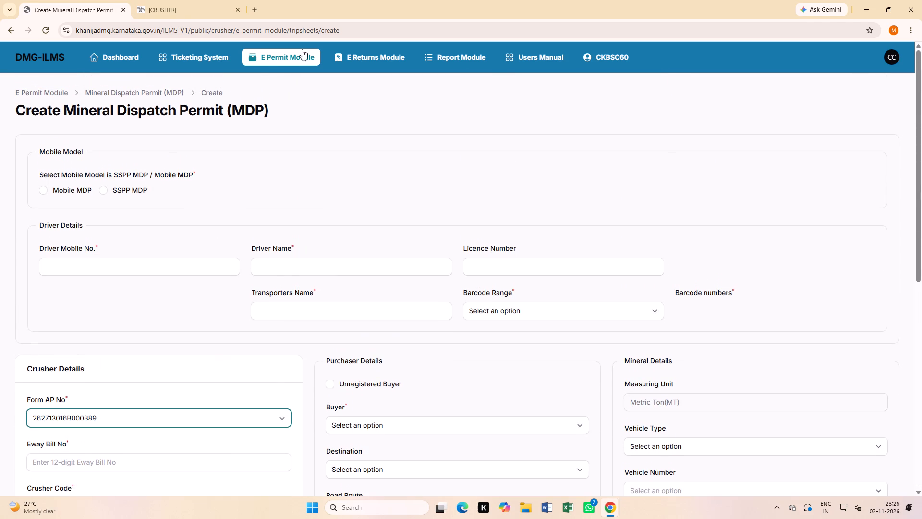
pyautogui.scroll(-3, 326, 314)
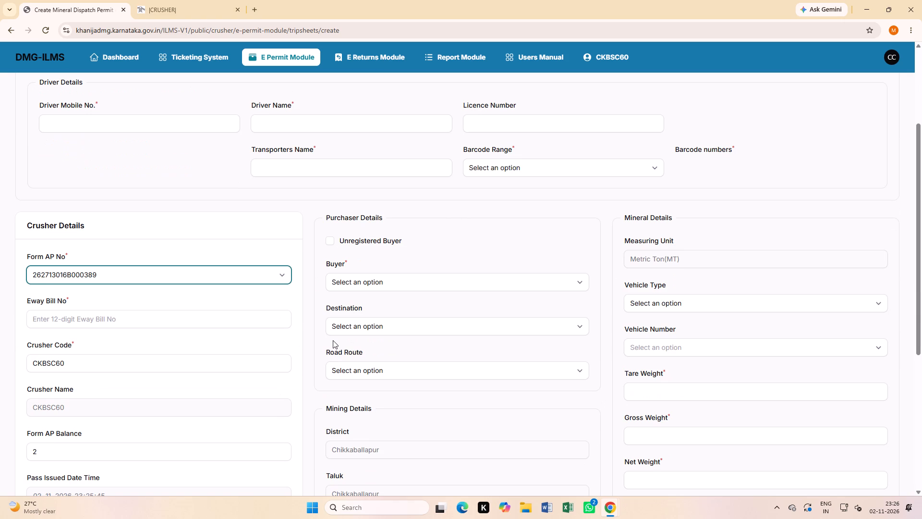
# Leave the dispatch permit, start a new Form AP Crusher application and set its application type to Amendment.
pyautogui.scroll(6, 333, 340)
pyautogui.click(283, 53)
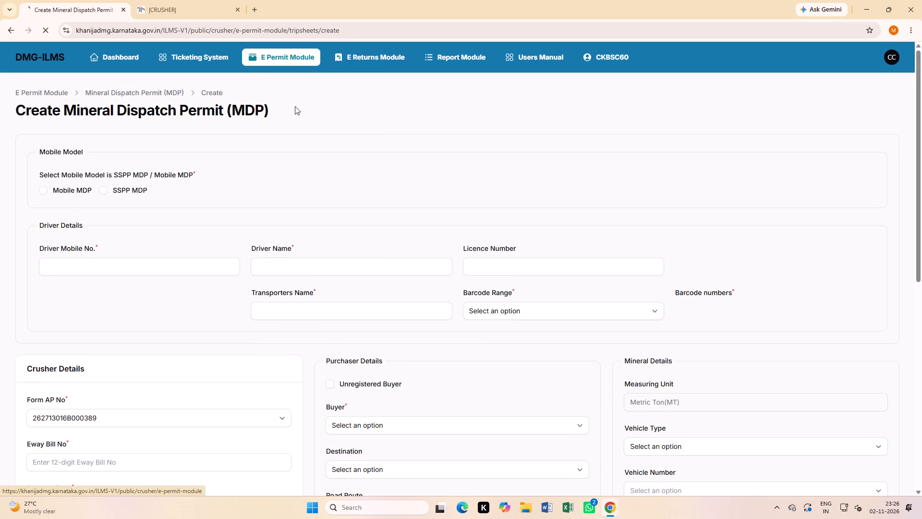
pyautogui.scroll(-3, 180, 327)
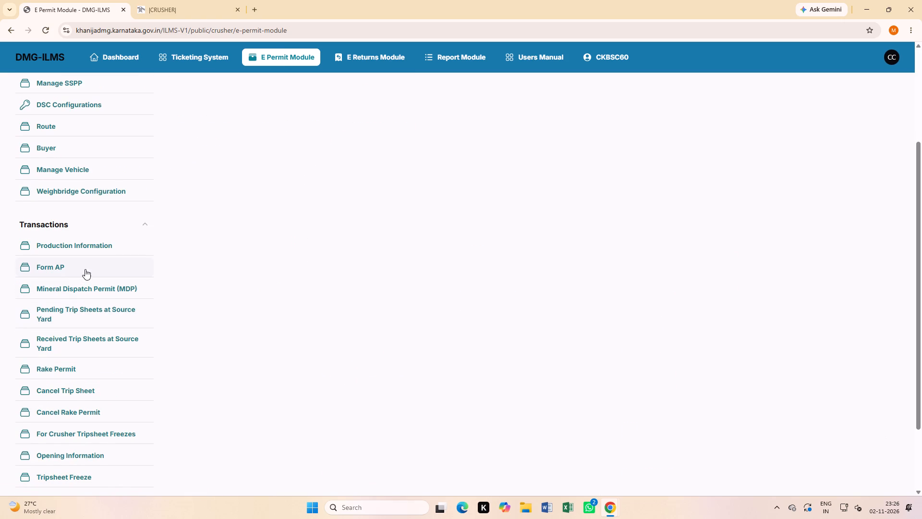
pyautogui.click(85, 269)
pyautogui.click(863, 109)
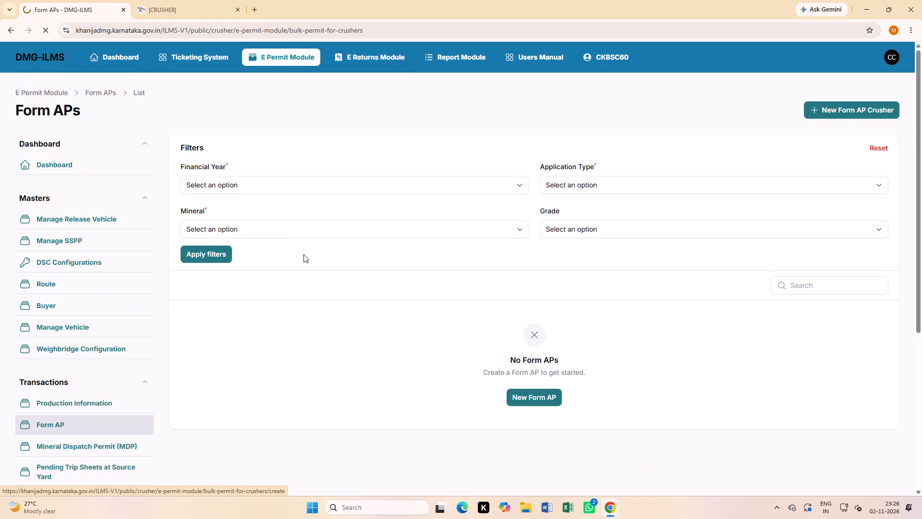
pyautogui.click(151, 201)
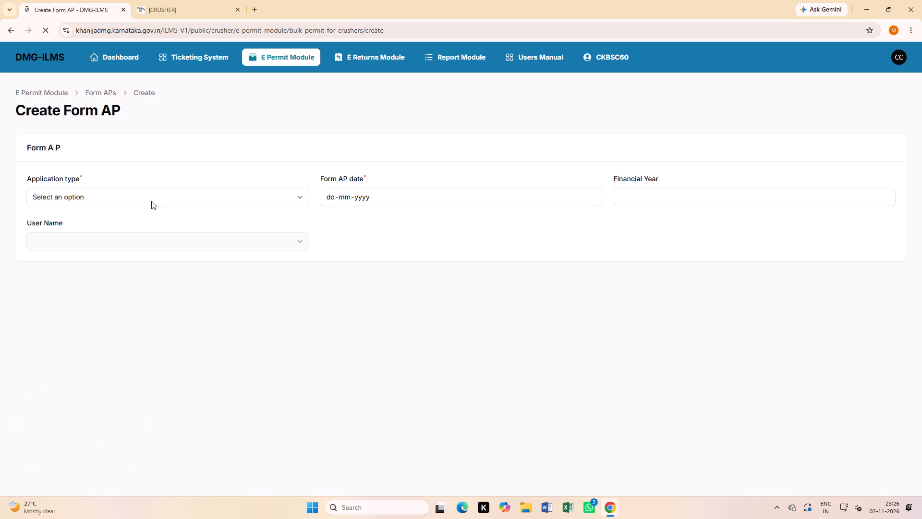
pyautogui.click(121, 239)
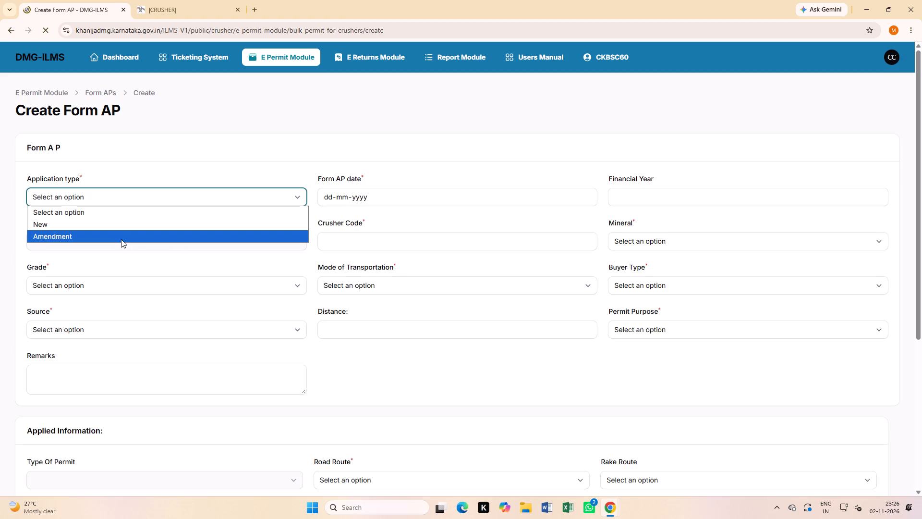
pyautogui.click(167, 197)
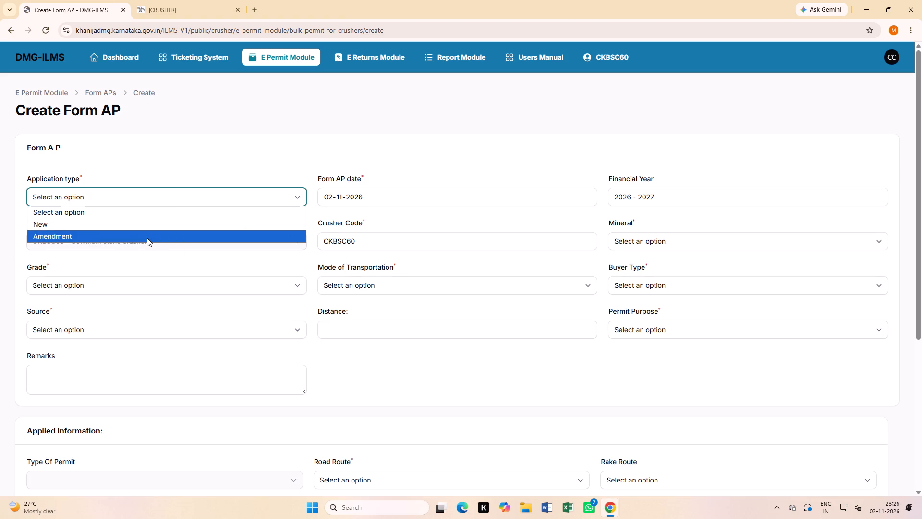
pyautogui.click(147, 238)
pyautogui.click(235, 153)
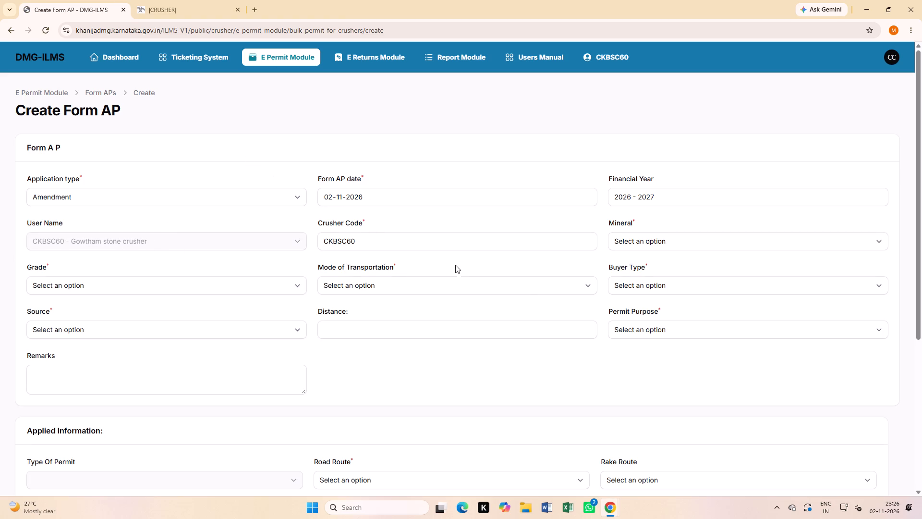
pyautogui.scroll(-1, 590, 309)
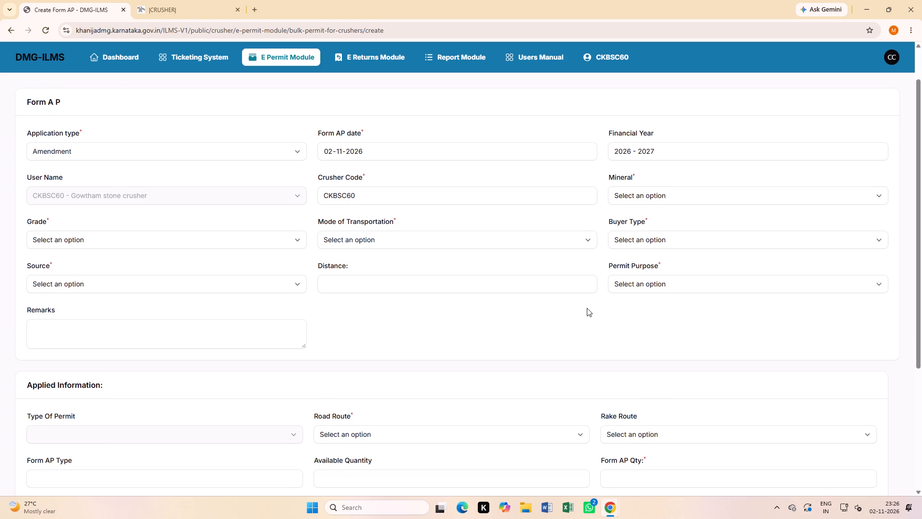
pyautogui.click(642, 189)
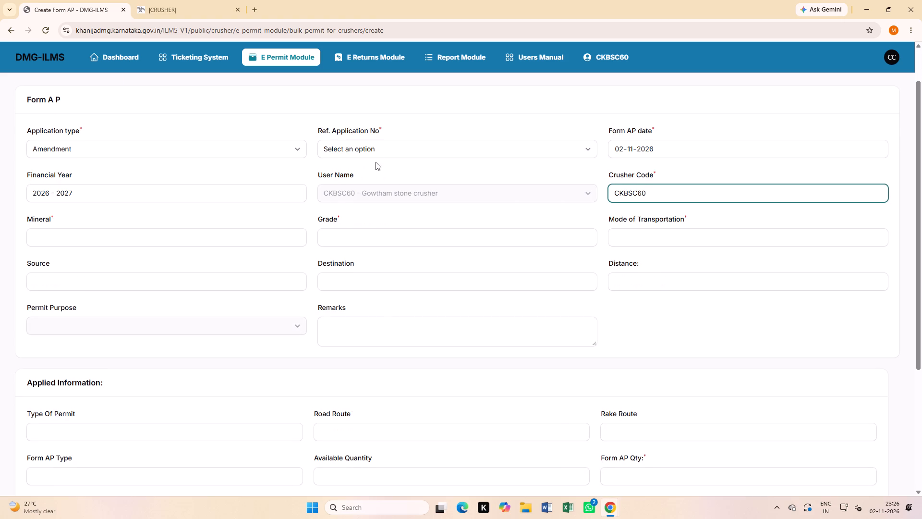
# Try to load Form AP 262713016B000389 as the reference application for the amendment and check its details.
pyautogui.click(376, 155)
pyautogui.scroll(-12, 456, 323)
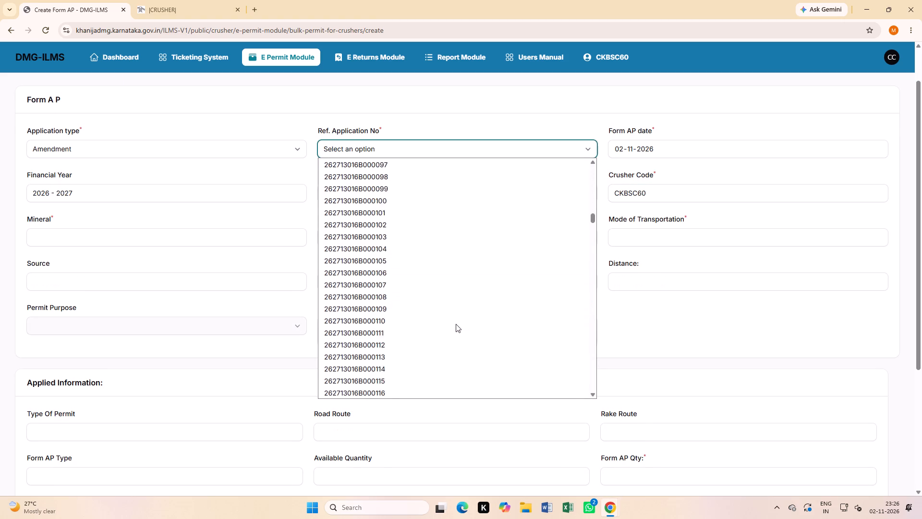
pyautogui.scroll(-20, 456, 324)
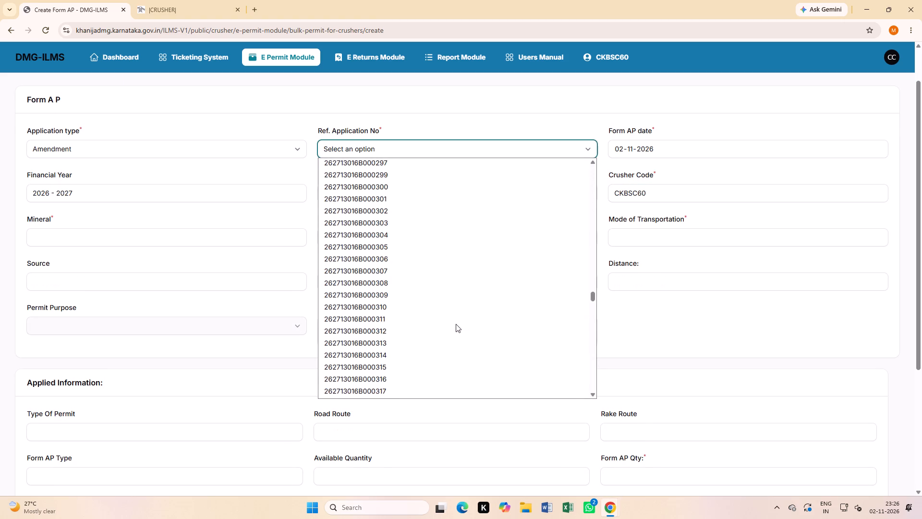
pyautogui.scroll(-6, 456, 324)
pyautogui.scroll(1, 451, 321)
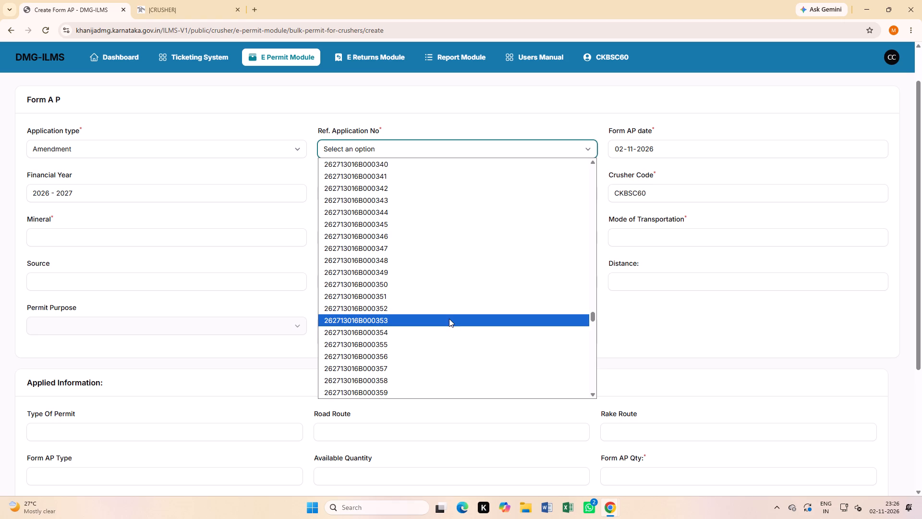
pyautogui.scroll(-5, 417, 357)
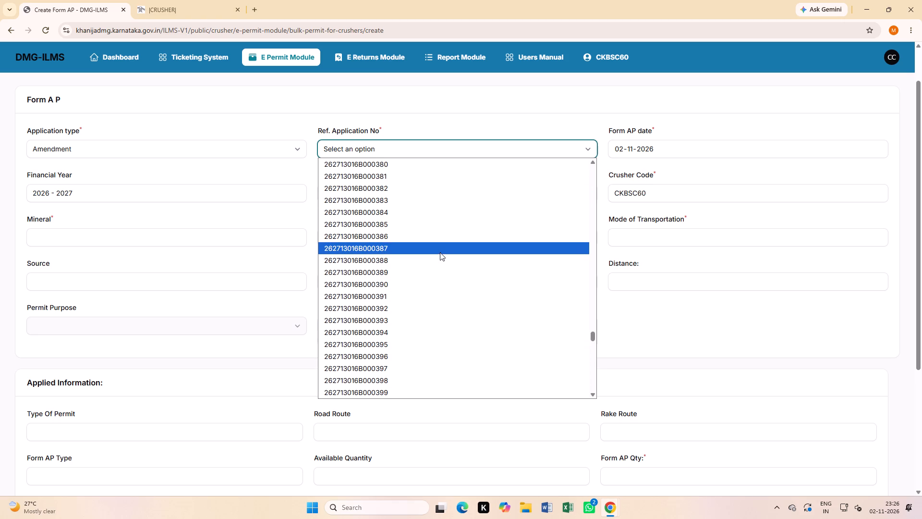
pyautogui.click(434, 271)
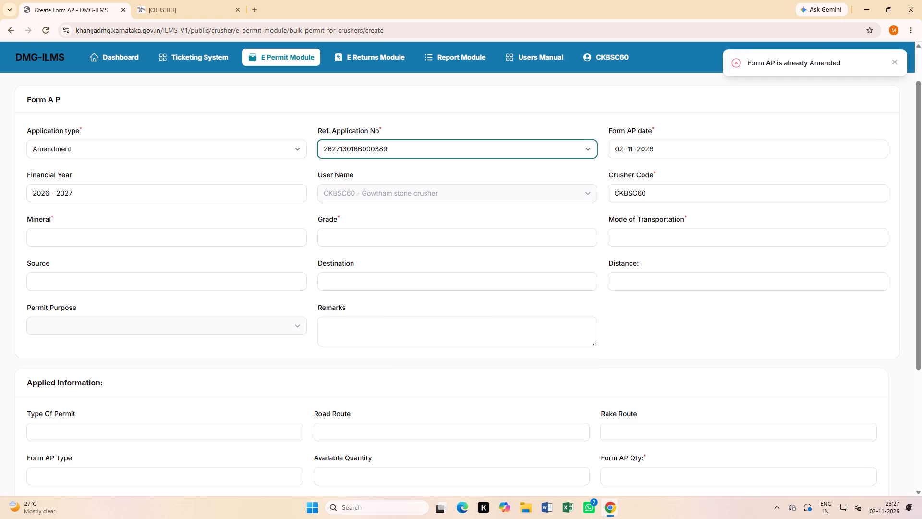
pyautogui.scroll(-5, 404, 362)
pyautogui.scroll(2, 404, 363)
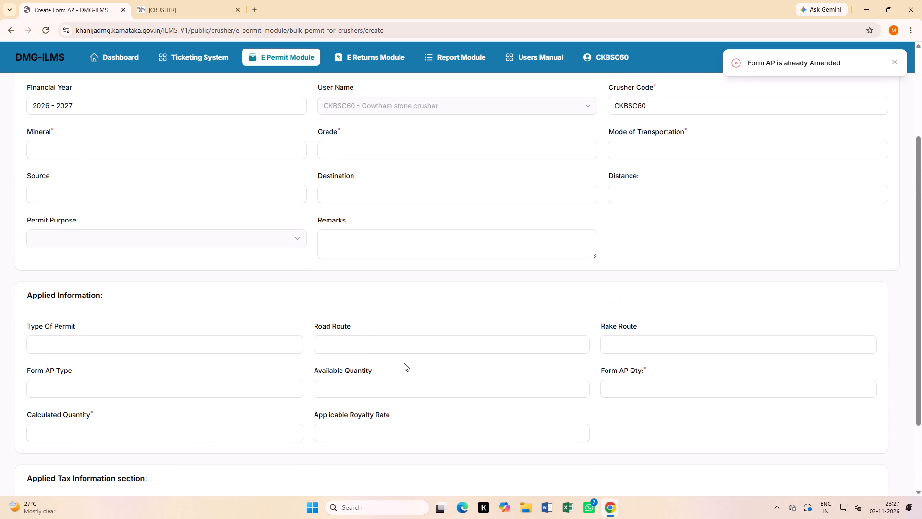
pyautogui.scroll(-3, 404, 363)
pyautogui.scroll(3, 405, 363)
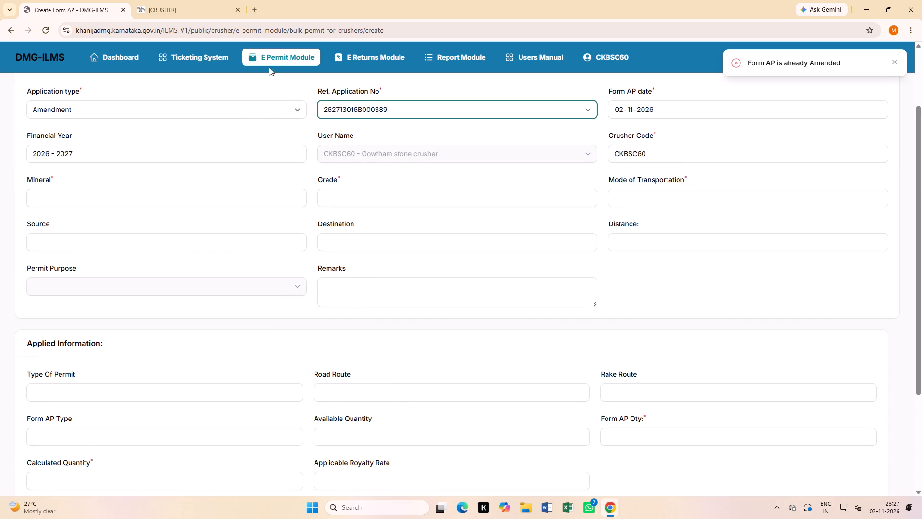
# Leave the Form AP application and start a new Production Information record in the E Permit Module.
pyautogui.click(278, 52)
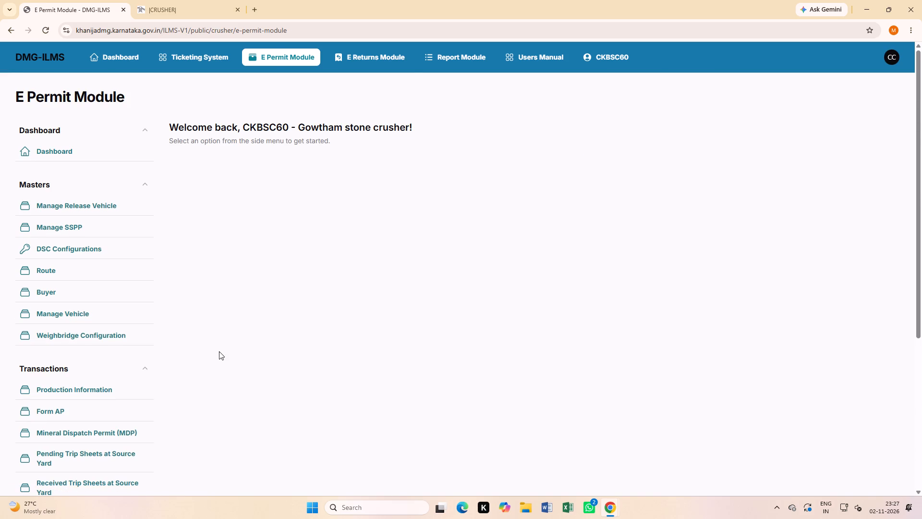
pyautogui.scroll(-3, 218, 351)
pyautogui.scroll(-4, 114, 377)
pyautogui.scroll(-4, 169, 377)
pyautogui.scroll(2, 106, 384)
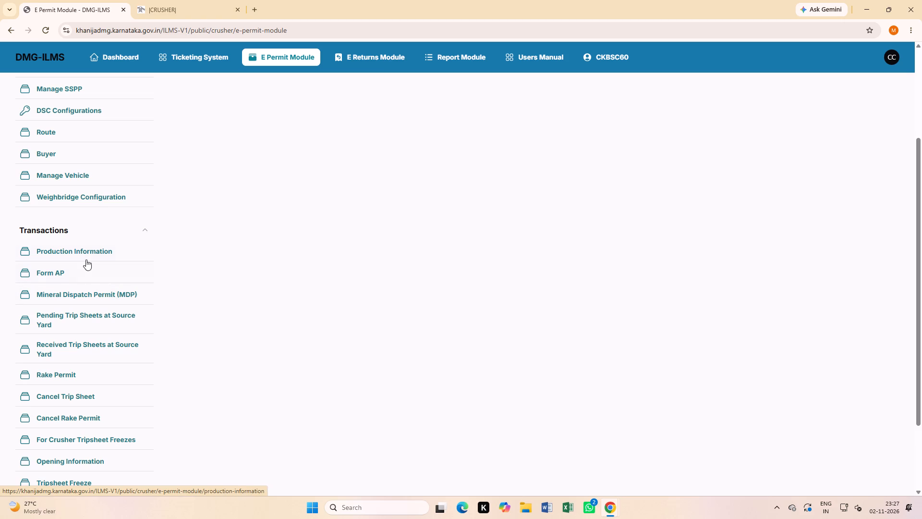
pyautogui.click(89, 252)
pyautogui.click(810, 114)
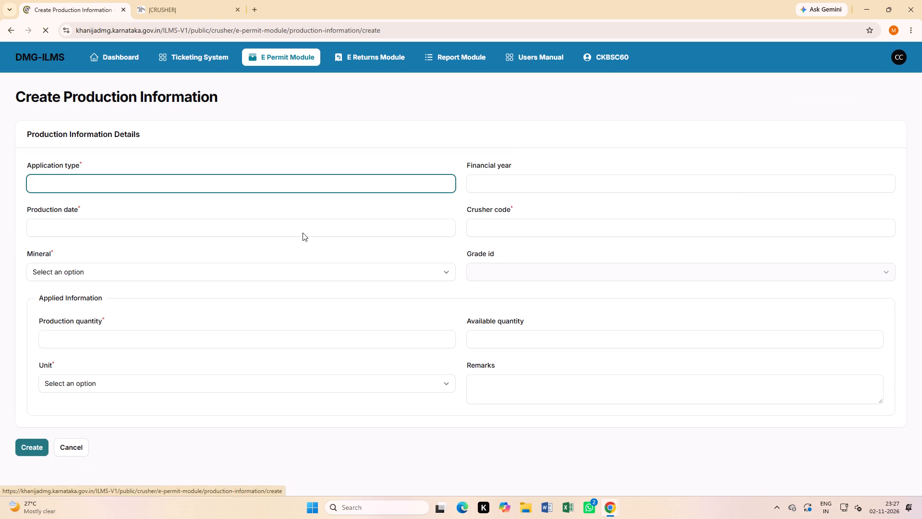
# Set the production record's mineral to Ordinary Building Stone and its grade to 20MM.
pyautogui.click(176, 284)
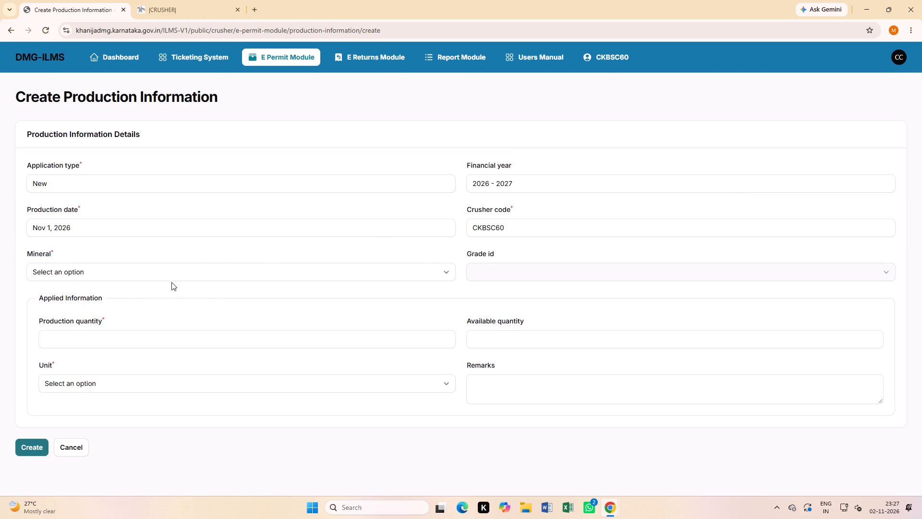
pyautogui.click(171, 282)
pyautogui.click(143, 278)
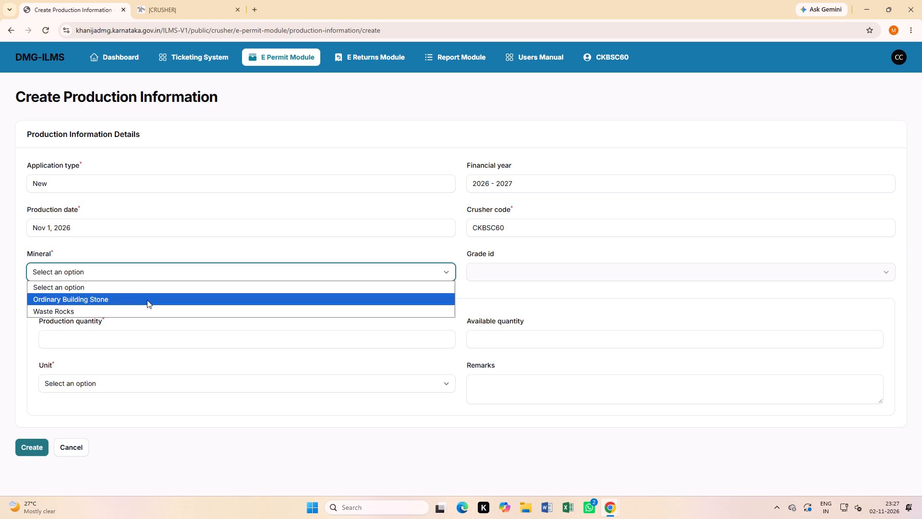
pyautogui.click(147, 299)
pyautogui.click(506, 276)
pyautogui.click(503, 327)
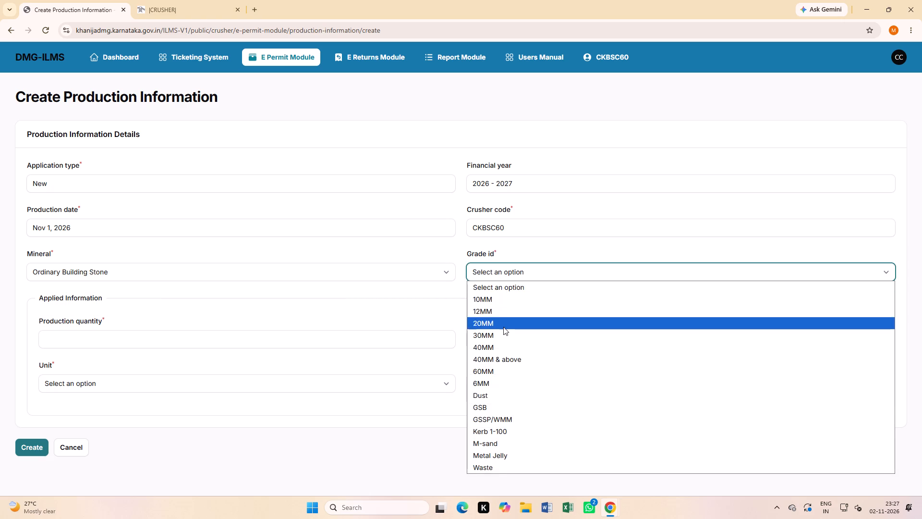
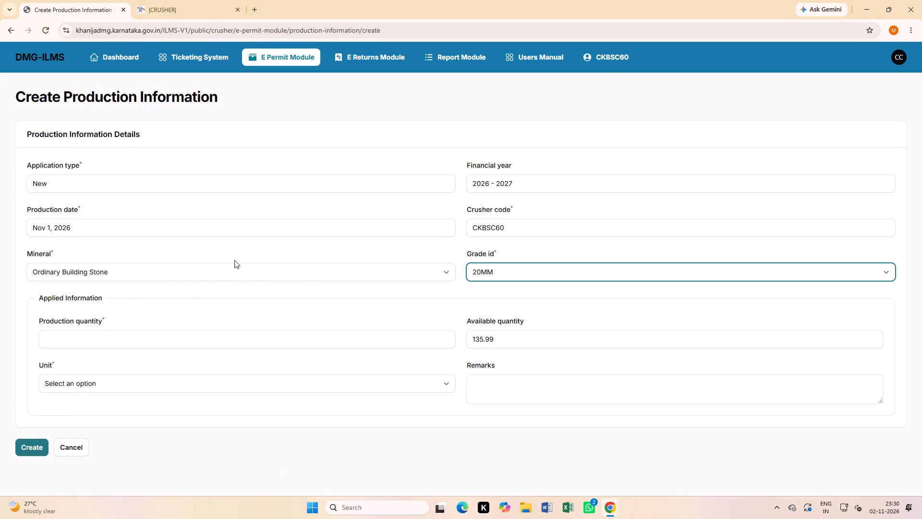
# Leave the new Production Information record without creating it and return to the transactions list of the E Permit Module.
pyautogui.scroll(-3, 6, 374)
pyautogui.click(277, 67)
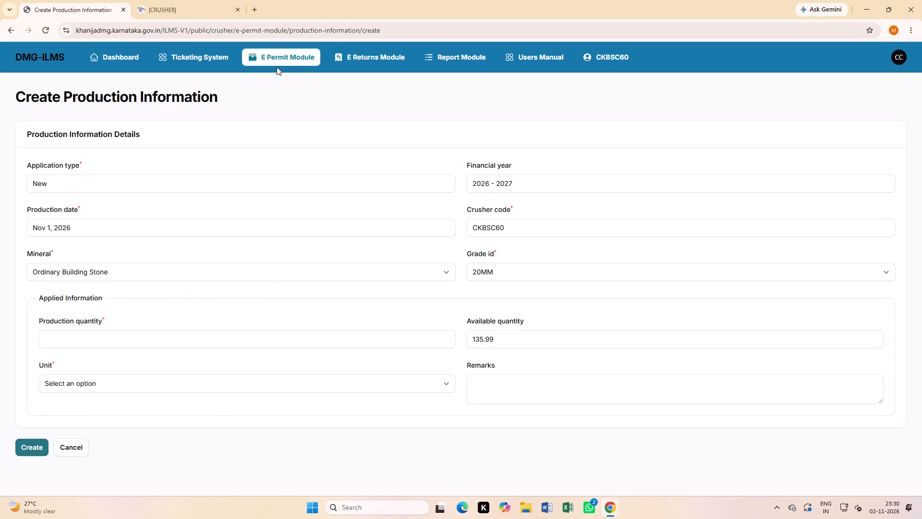
pyautogui.click(280, 60)
pyautogui.scroll(-5, 128, 379)
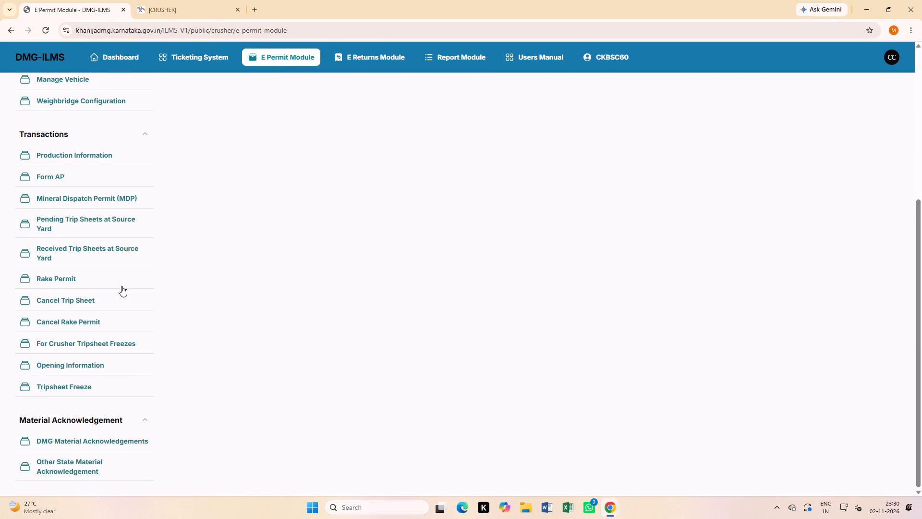
pyautogui.scroll(-4, 122, 285)
pyautogui.scroll(1, 93, 332)
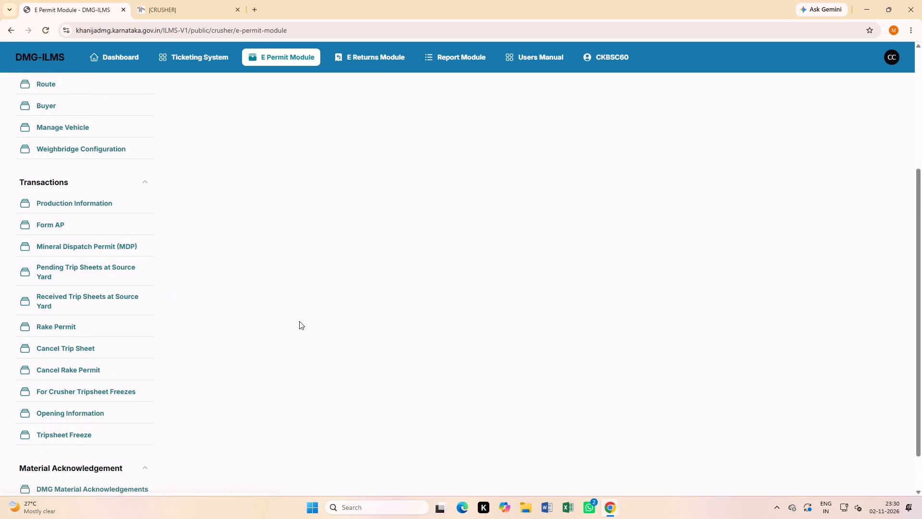